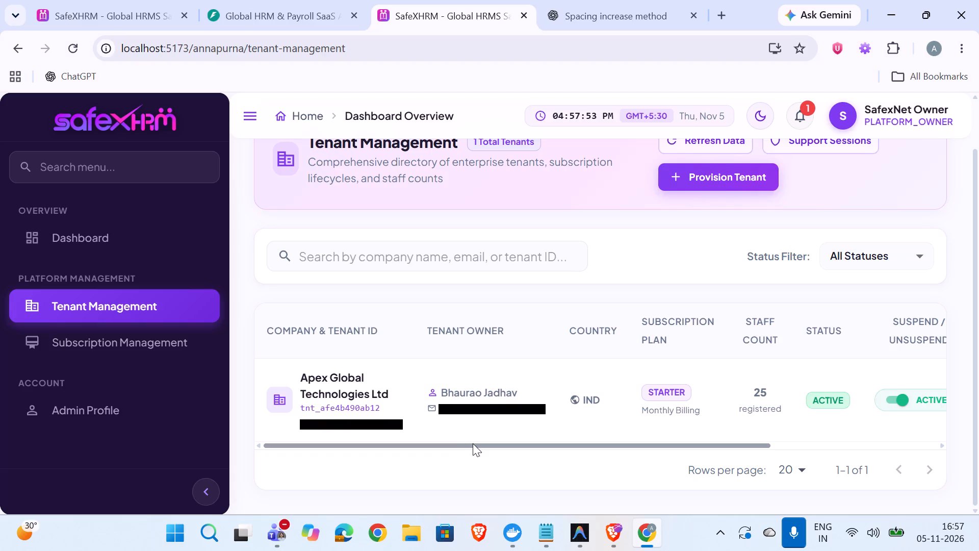
Open the tenant owner impersonation form for Apex Global Technologies Ltd from the tenant list.
{"action": "left_click_drag", "start_coordinate": [474, 445], "coordinate": [514, 449]}
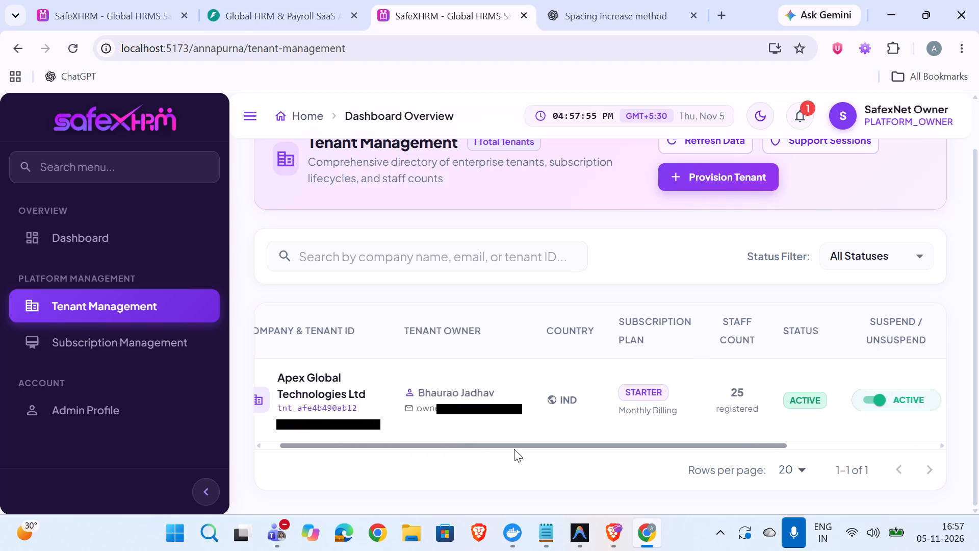
{"action": "left_click_drag", "start_coordinate": [514, 449], "coordinate": [743, 455]}
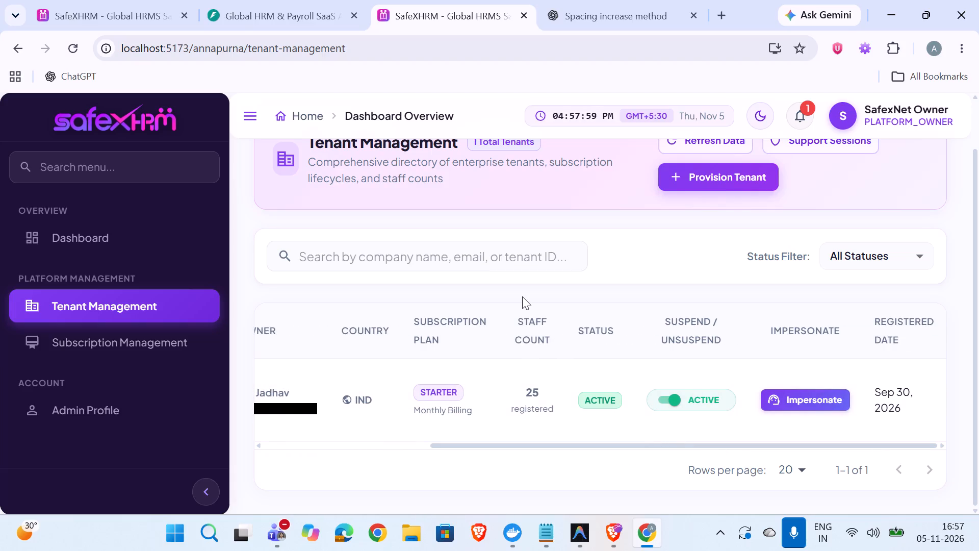
{"action": "scroll", "coordinate": [522, 296], "scroll_direction": "down", "scroll_amount": 5}
{"action": "left_click", "coordinate": [870, 289]}
{"action": "left_click", "coordinate": [832, 408]}
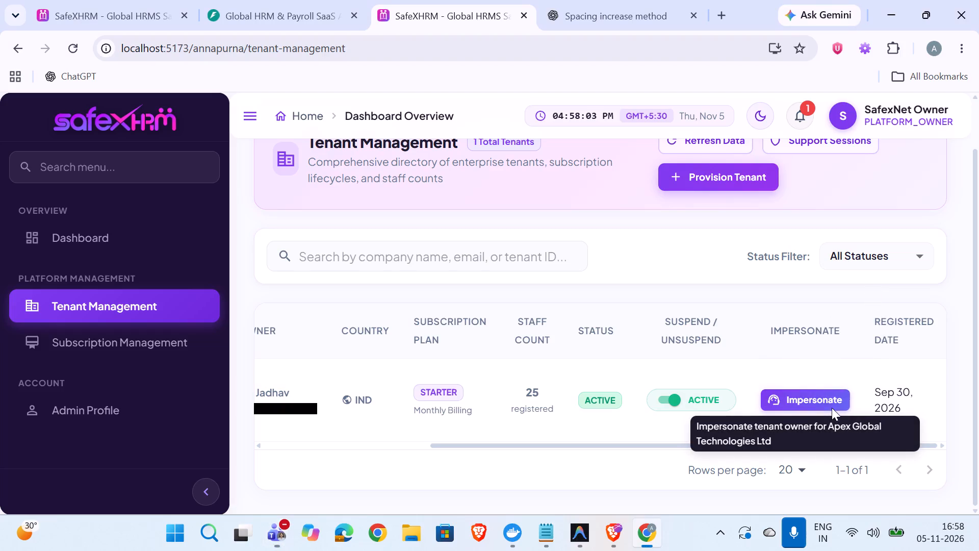
{"action": "left_click", "coordinate": [828, 394]}
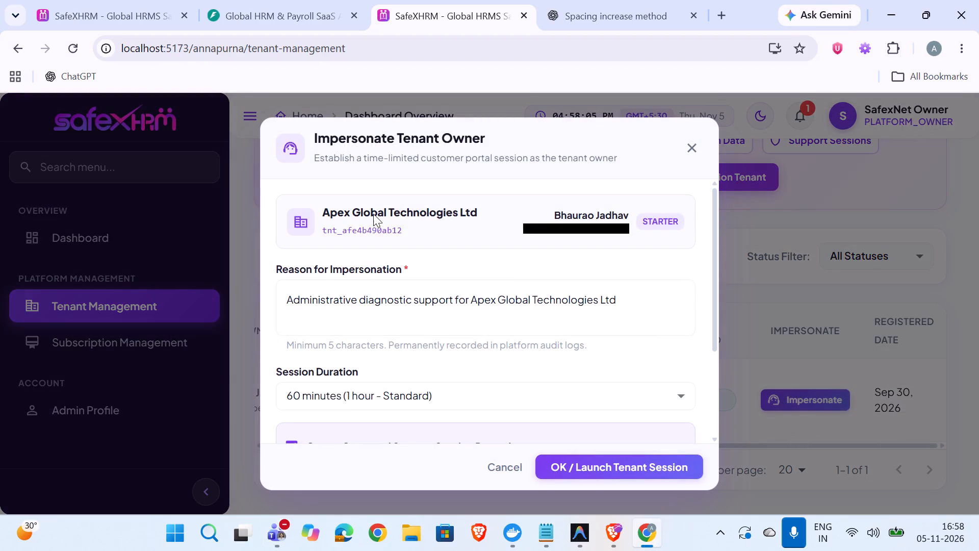
Turn off creation of a governed support session record for the impersonation.
{"action": "double_click", "coordinate": [392, 303]}
{"action": "scroll", "coordinate": [314, 285], "scroll_direction": "down", "scroll_amount": 4}
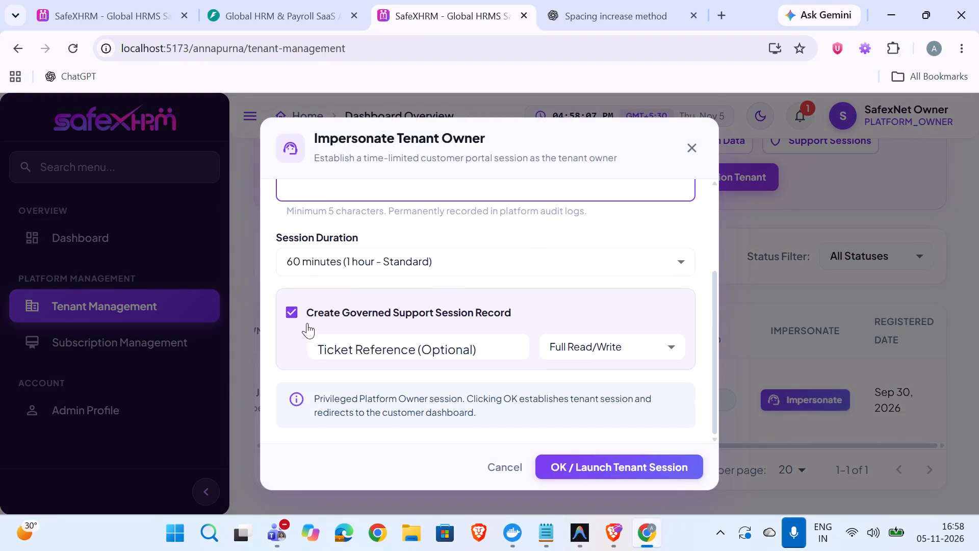
{"action": "left_click", "coordinate": [300, 317]}
{"action": "double_click", "coordinate": [319, 344]}
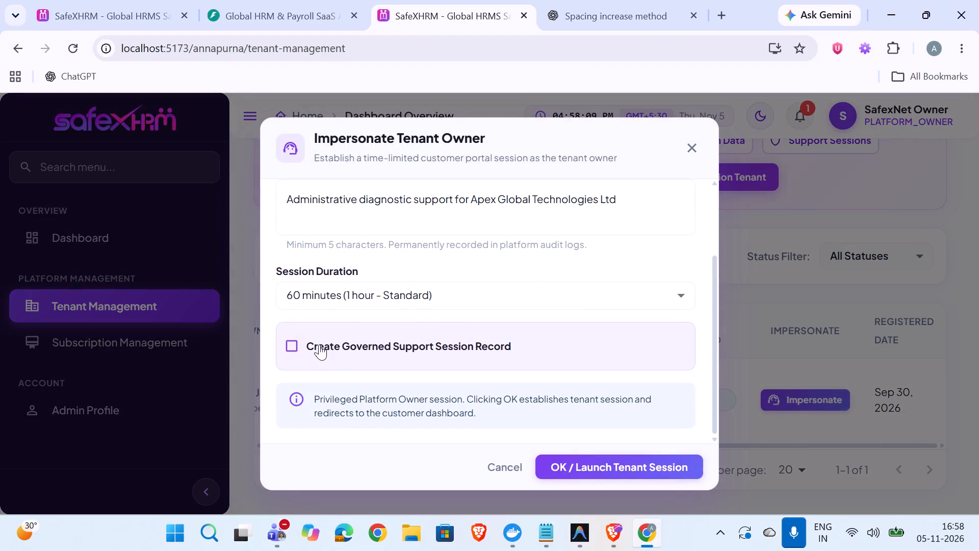
{"action": "left_click", "coordinate": [452, 342]}
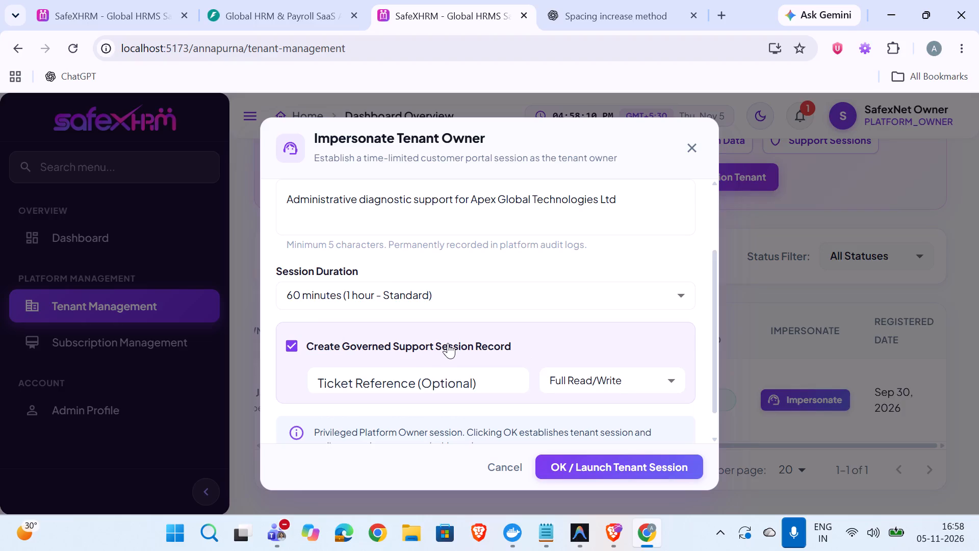
{"action": "double_click", "coordinate": [447, 341]}
{"action": "left_click", "coordinate": [391, 343]}
{"action": "scroll", "coordinate": [322, 318], "scroll_direction": "down", "scroll_amount": 5}
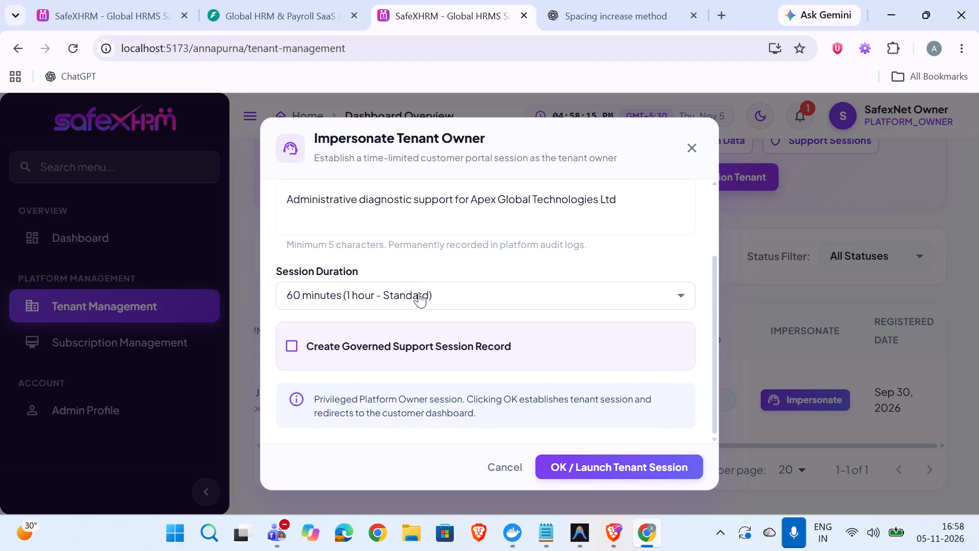
Set the session duration to 15 minutes (Quick check) and launch the tenant session.
{"action": "left_click", "coordinate": [419, 292]}
{"action": "left_click", "coordinate": [408, 329]}
{"action": "scroll", "coordinate": [401, 311], "scroll_direction": "down", "scroll_amount": 4}
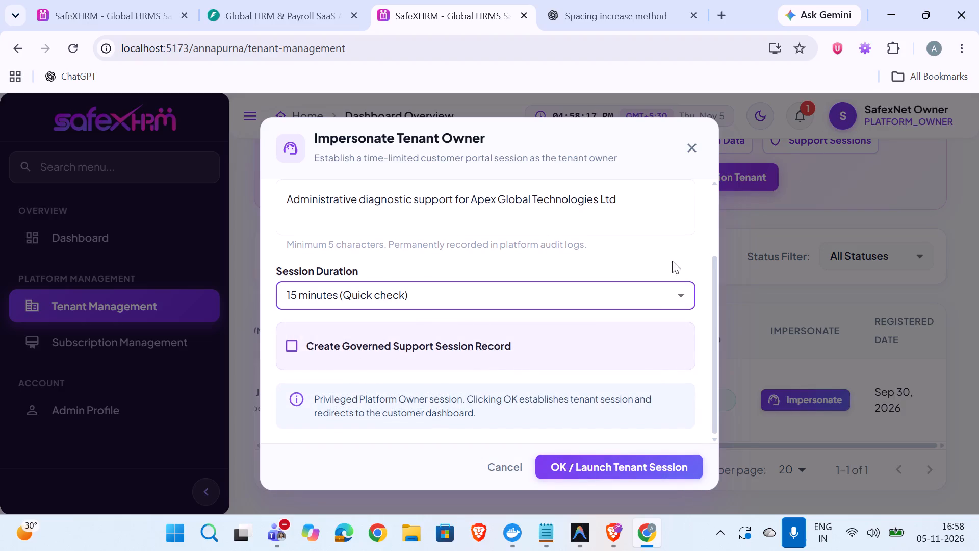
{"action": "scroll", "coordinate": [406, 211], "scroll_direction": "up", "scroll_amount": 4}
{"action": "scroll", "coordinate": [356, 275], "scroll_direction": "down", "scroll_amount": 5}
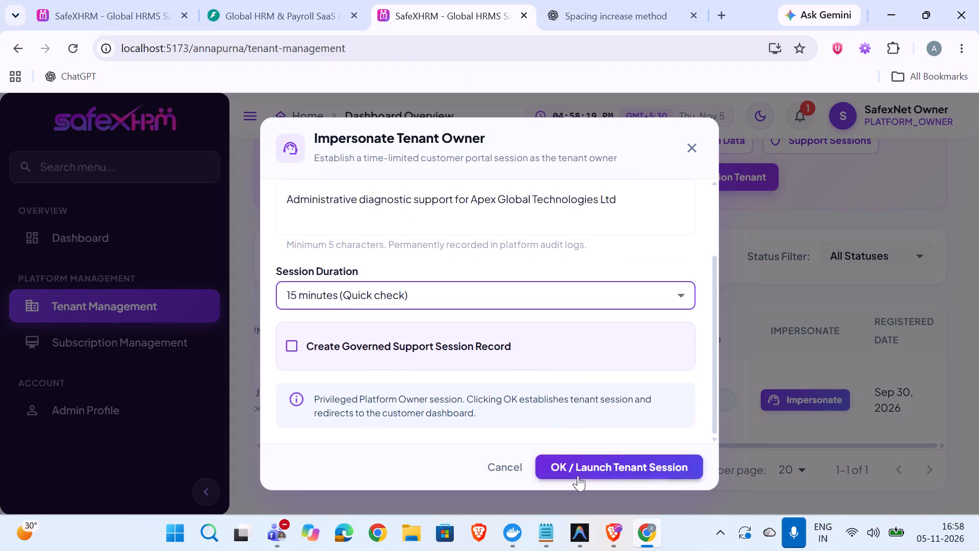
{"action": "left_click", "coordinate": [575, 467]}
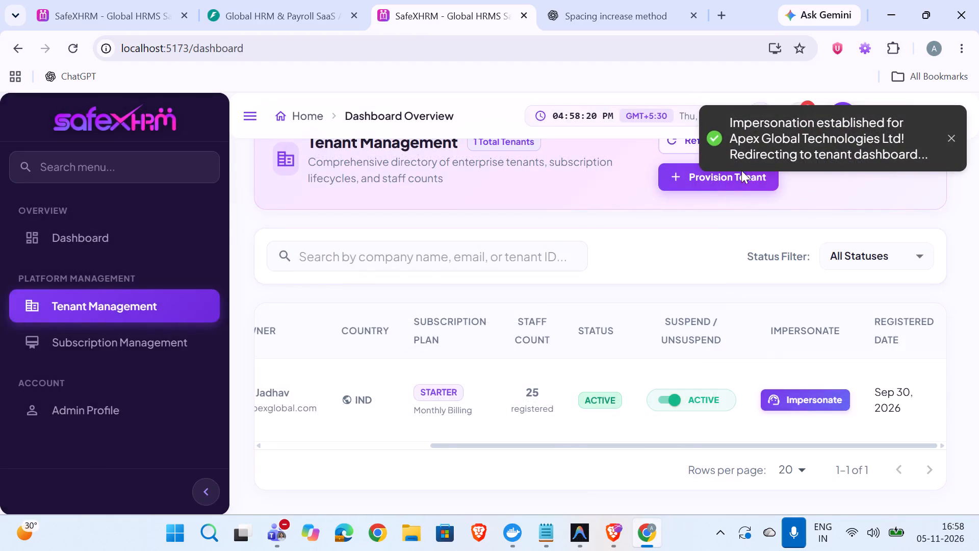
{"action": "scroll", "coordinate": [270, 182], "scroll_direction": "up", "scroll_amount": 4}
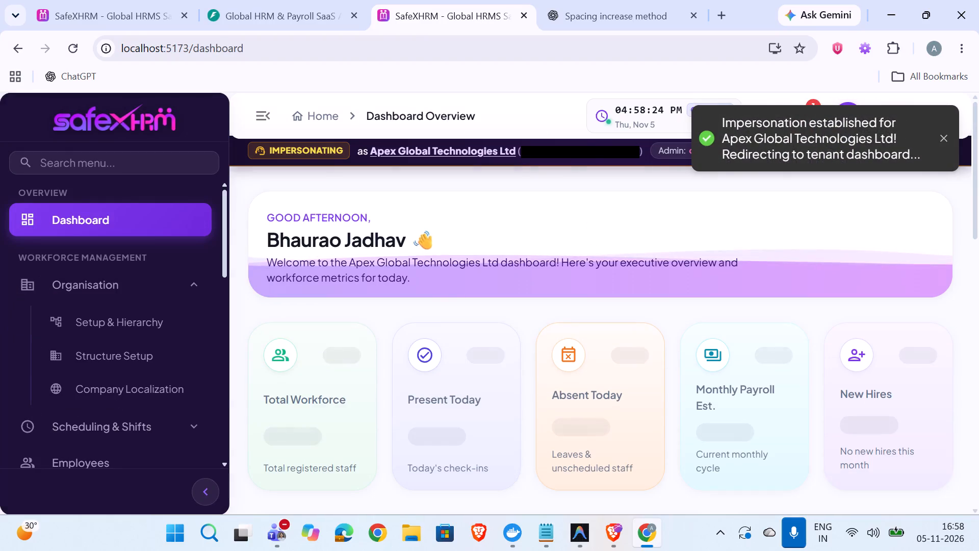
Open the Organisation Setup & Hierarchy page and examine its setup cards and active hierarchy overview.
{"action": "left_click", "coordinate": [145, 333]}
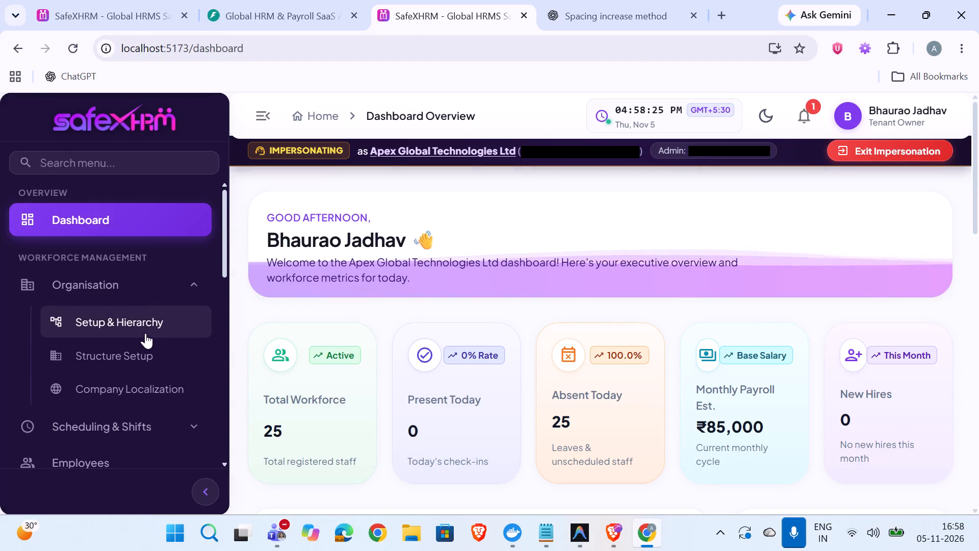
{"action": "scroll", "coordinate": [155, 338], "scroll_direction": "down", "scroll_amount": 5}
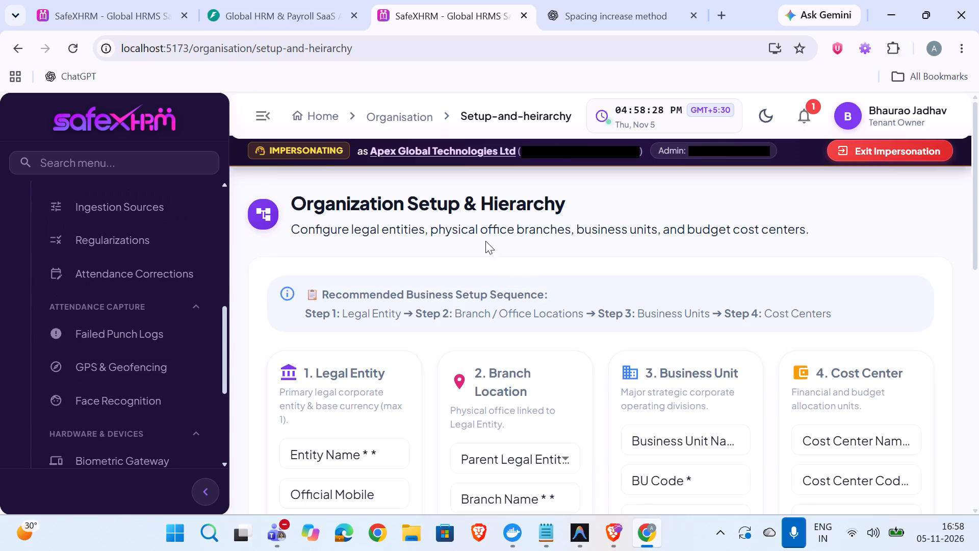
{"action": "scroll", "coordinate": [418, 259], "scroll_direction": "down", "scroll_amount": 3}
{"action": "scroll", "coordinate": [357, 347], "scroll_direction": "up", "scroll_amount": 11}
{"action": "scroll", "coordinate": [616, 374], "scroll_direction": "down", "scroll_amount": 5}
{"action": "scroll", "coordinate": [459, 335], "scroll_direction": "up", "scroll_amount": 1}
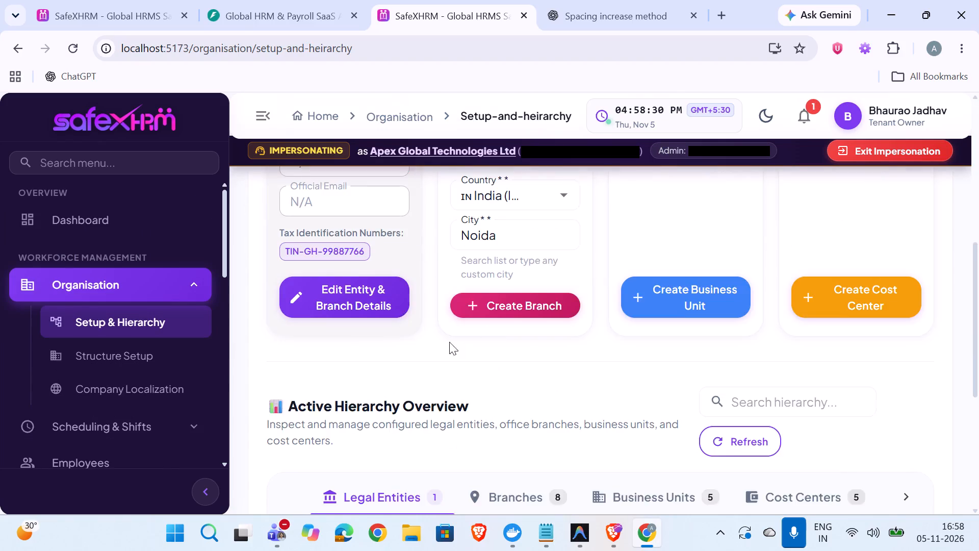
{"action": "scroll", "coordinate": [462, 322], "scroll_direction": "down", "scroll_amount": 6}
{"action": "scroll", "coordinate": [423, 359], "scroll_direction": "up", "scroll_amount": 4}
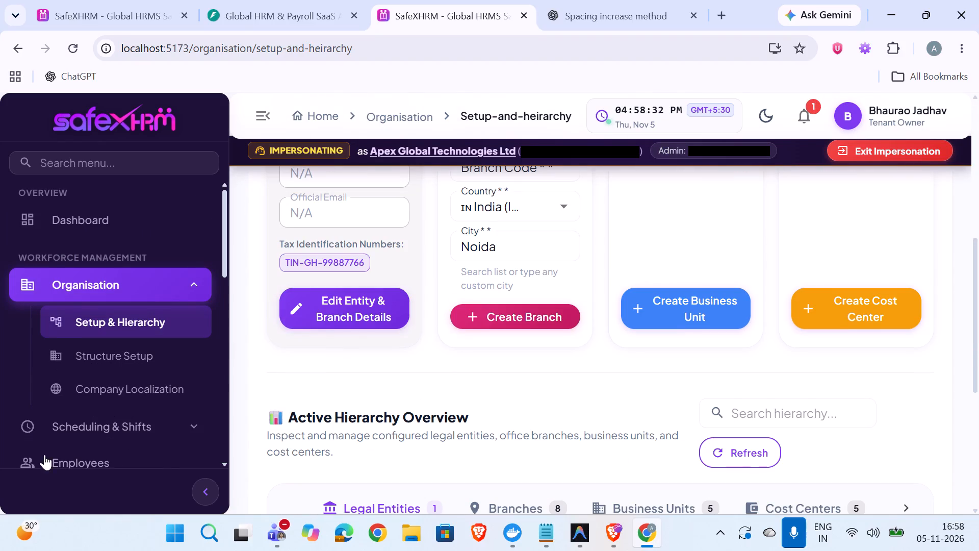
View the Company Localization page of the impersonated tenant.
{"action": "left_click", "coordinate": [147, 393]}
{"action": "scroll", "coordinate": [148, 429], "scroll_direction": "down", "scroll_amount": 1}
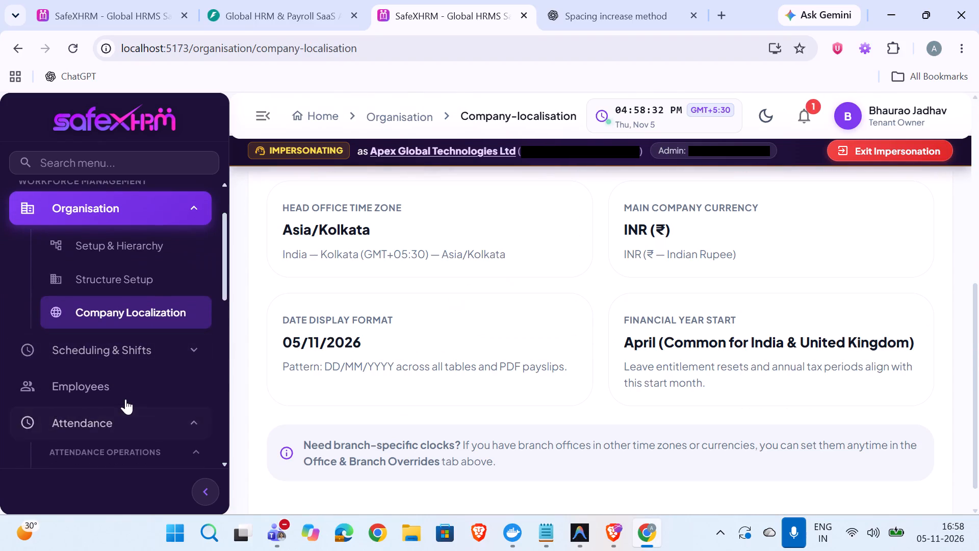
Open the Employee Master page, try to add an employee, and look over the employee records.
{"action": "left_click", "coordinate": [125, 396]}
{"action": "scroll", "coordinate": [653, 254], "scroll_direction": "up", "scroll_amount": 4}
{"action": "scroll", "coordinate": [920, 231], "scroll_direction": "up", "scroll_amount": 1}
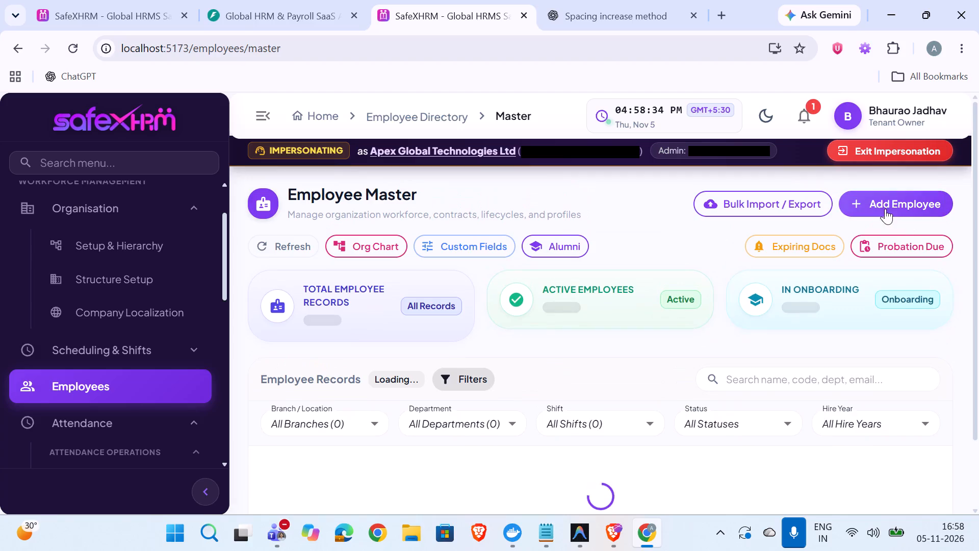
{"action": "left_click", "coordinate": [882, 204]}
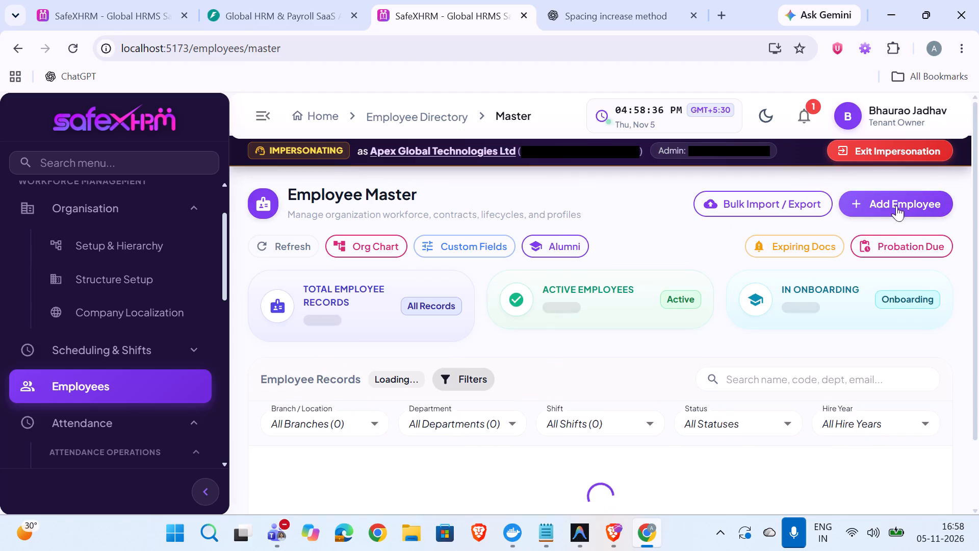
{"action": "left_click", "coordinate": [905, 204]}
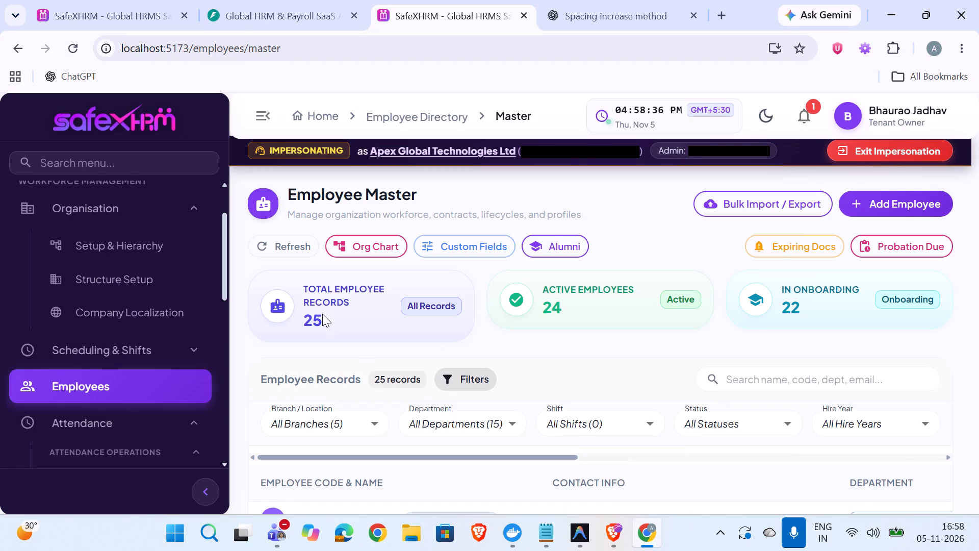
{"action": "scroll", "coordinate": [314, 311], "scroll_direction": "down", "scroll_amount": 4}
{"action": "scroll", "coordinate": [119, 410], "scroll_direction": "down", "scroll_amount": 7}
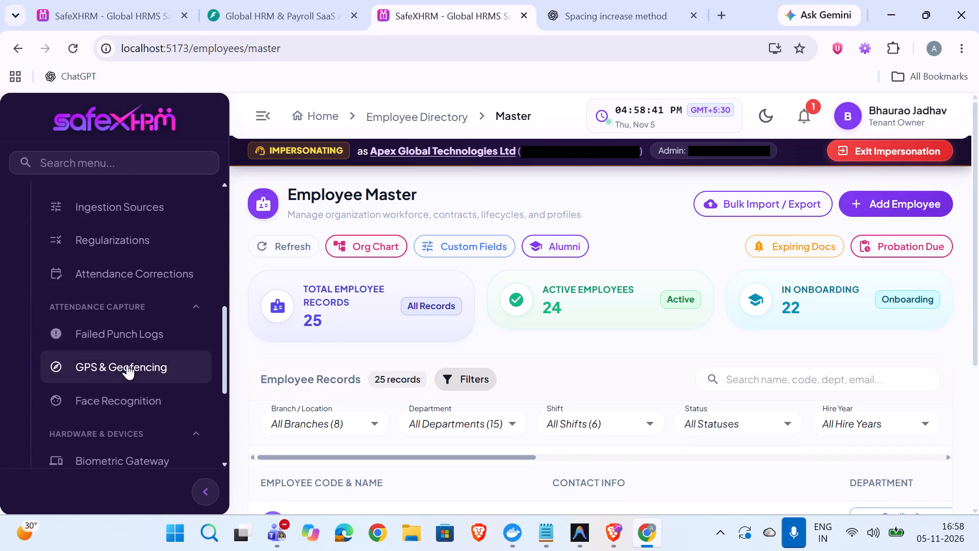
Open the Leave Types & Policies page of the tenant's Leaves module.
{"action": "scroll", "coordinate": [121, 323], "scroll_direction": "up", "scroll_amount": 2}
{"action": "scroll", "coordinate": [125, 345], "scroll_direction": "down", "scroll_amount": 9}
{"action": "scroll", "coordinate": [144, 393], "scroll_direction": "down", "scroll_amount": 4}
{"action": "left_click", "coordinate": [131, 410]}
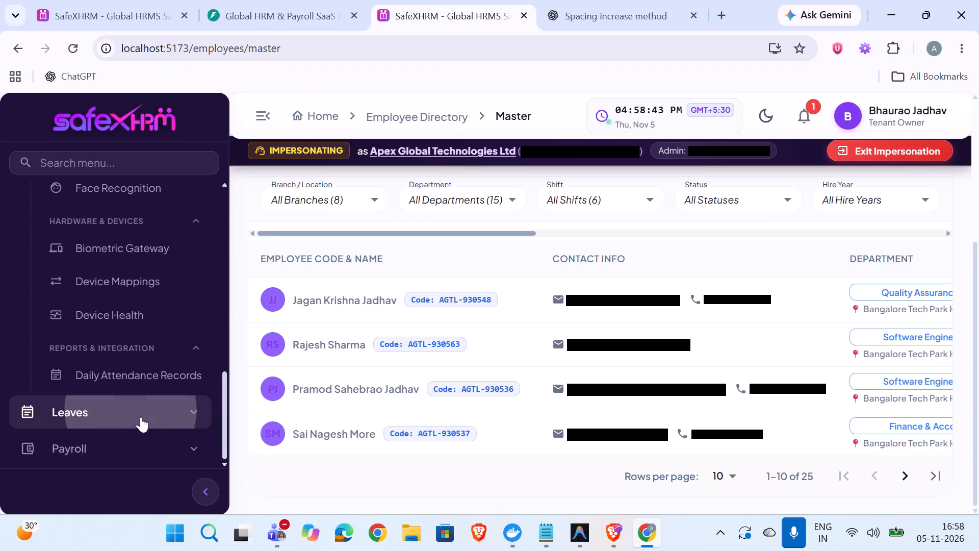
{"action": "double_click", "coordinate": [145, 447]}
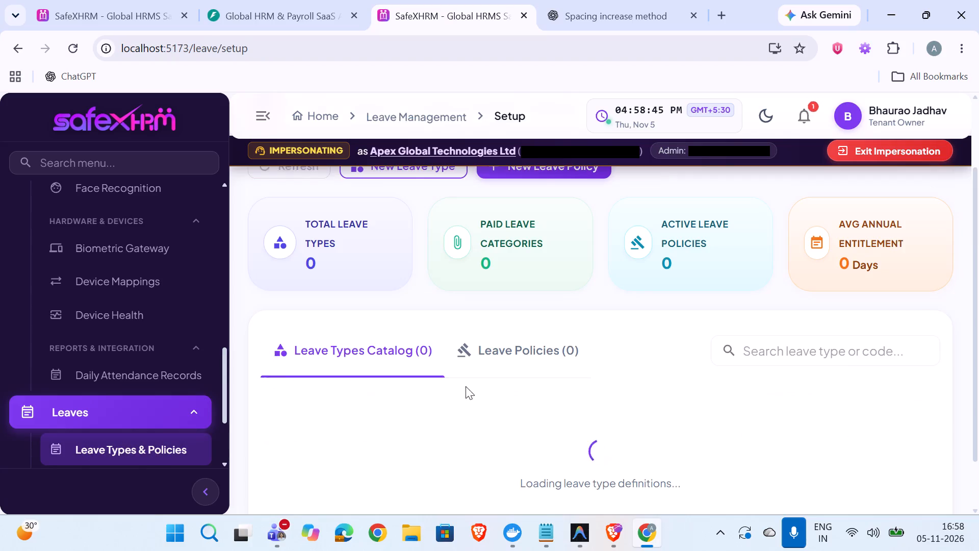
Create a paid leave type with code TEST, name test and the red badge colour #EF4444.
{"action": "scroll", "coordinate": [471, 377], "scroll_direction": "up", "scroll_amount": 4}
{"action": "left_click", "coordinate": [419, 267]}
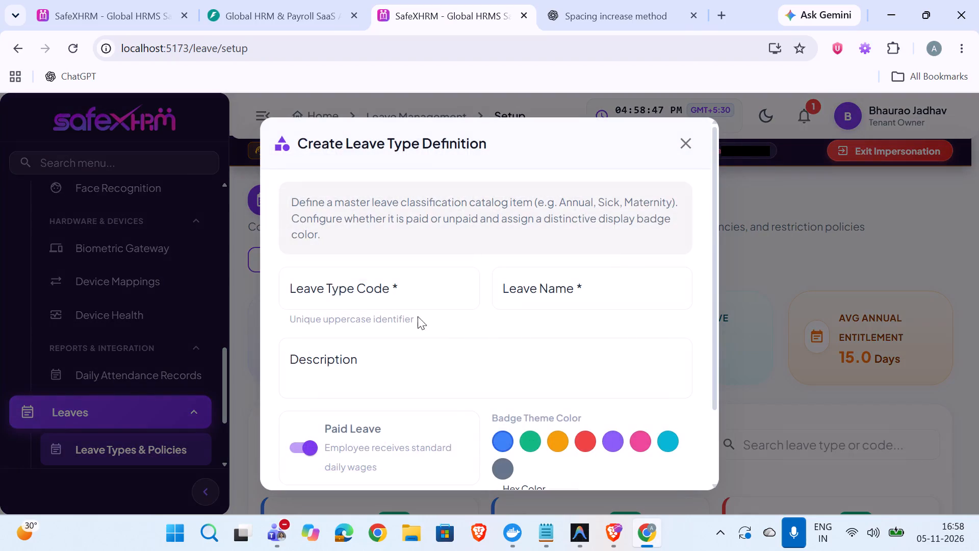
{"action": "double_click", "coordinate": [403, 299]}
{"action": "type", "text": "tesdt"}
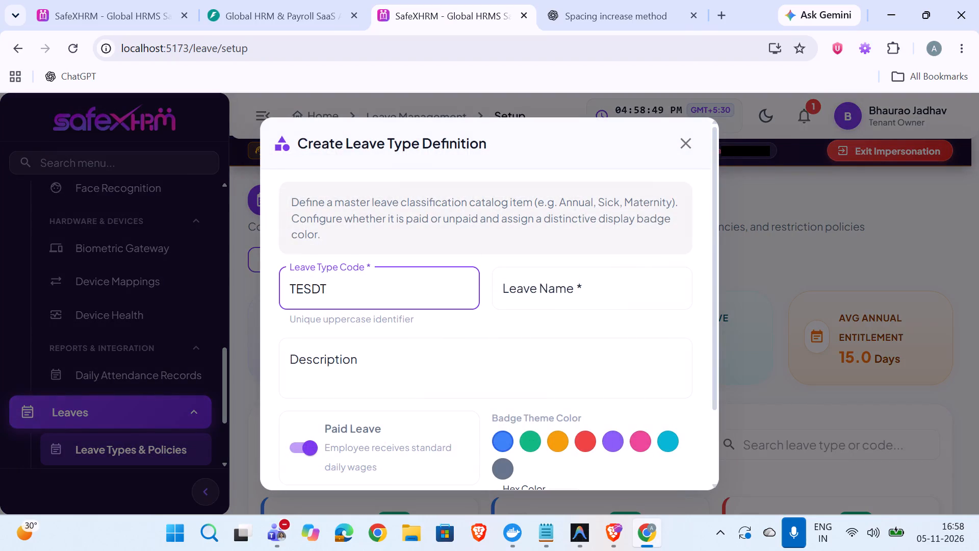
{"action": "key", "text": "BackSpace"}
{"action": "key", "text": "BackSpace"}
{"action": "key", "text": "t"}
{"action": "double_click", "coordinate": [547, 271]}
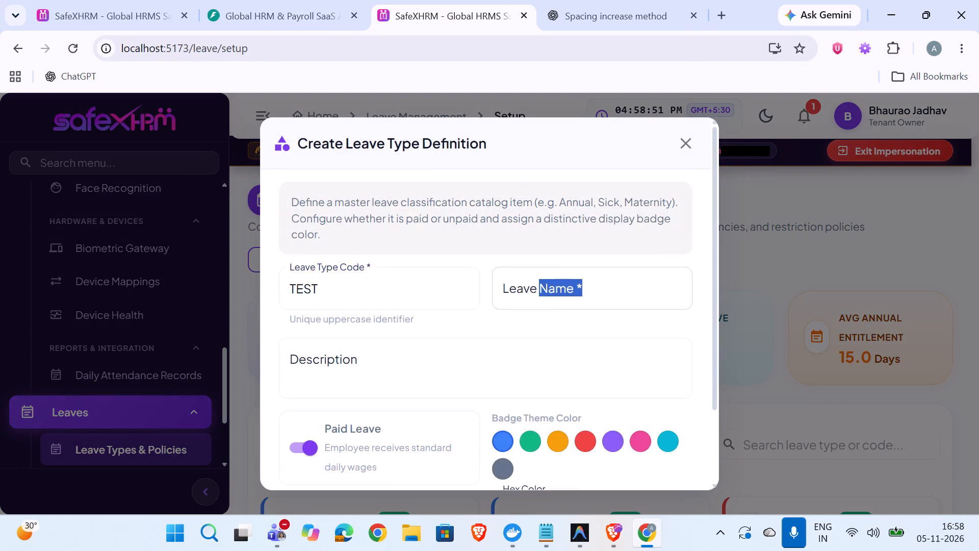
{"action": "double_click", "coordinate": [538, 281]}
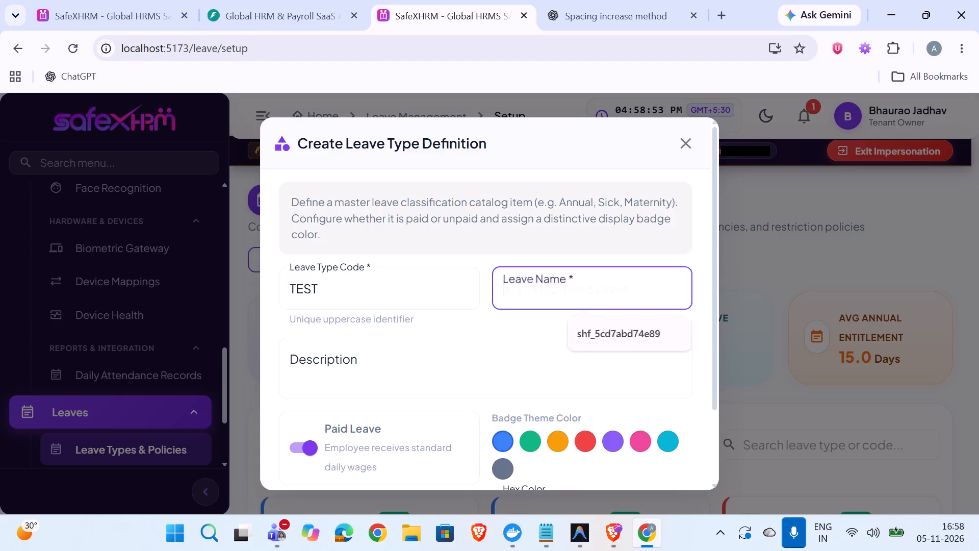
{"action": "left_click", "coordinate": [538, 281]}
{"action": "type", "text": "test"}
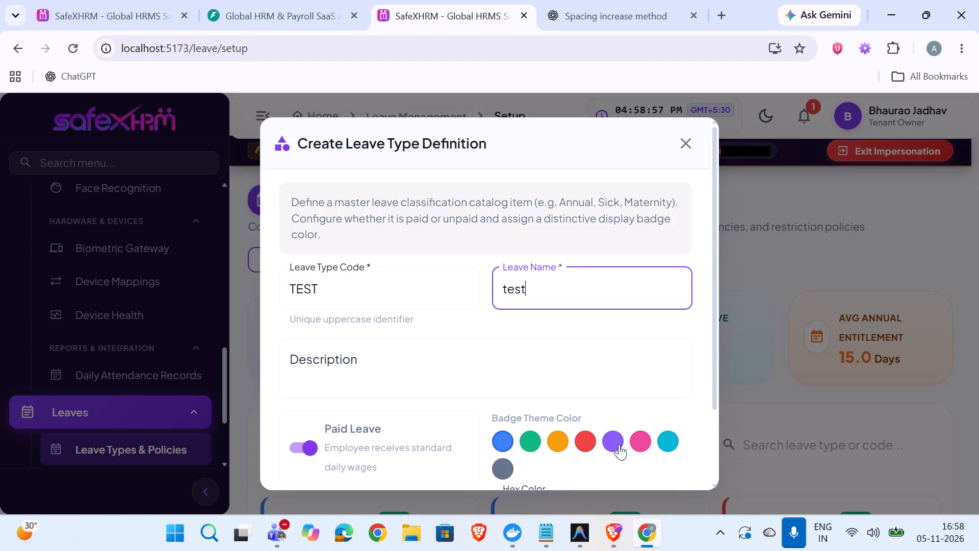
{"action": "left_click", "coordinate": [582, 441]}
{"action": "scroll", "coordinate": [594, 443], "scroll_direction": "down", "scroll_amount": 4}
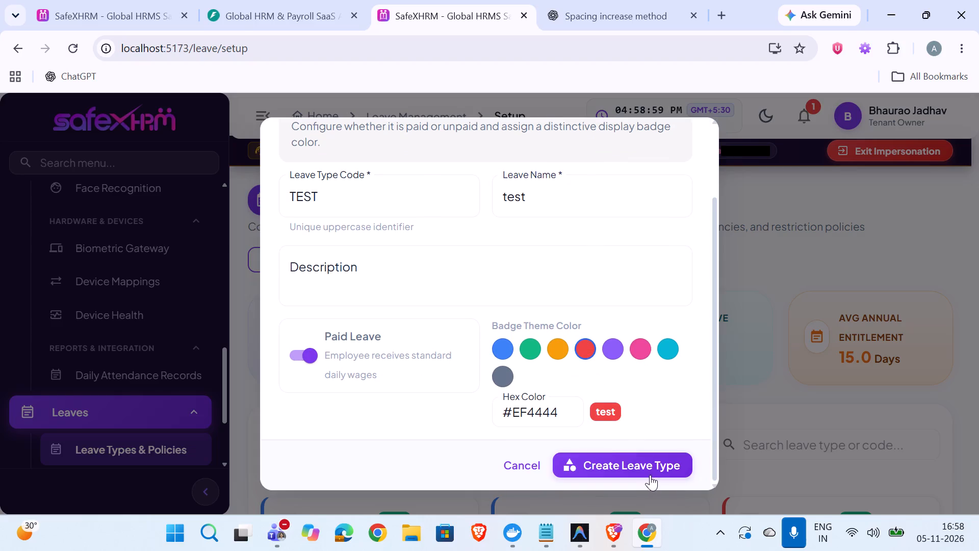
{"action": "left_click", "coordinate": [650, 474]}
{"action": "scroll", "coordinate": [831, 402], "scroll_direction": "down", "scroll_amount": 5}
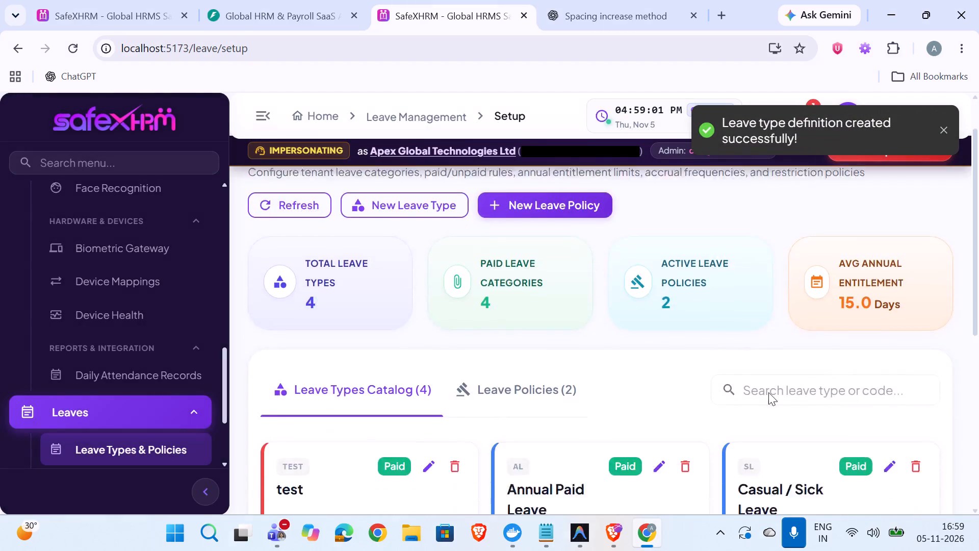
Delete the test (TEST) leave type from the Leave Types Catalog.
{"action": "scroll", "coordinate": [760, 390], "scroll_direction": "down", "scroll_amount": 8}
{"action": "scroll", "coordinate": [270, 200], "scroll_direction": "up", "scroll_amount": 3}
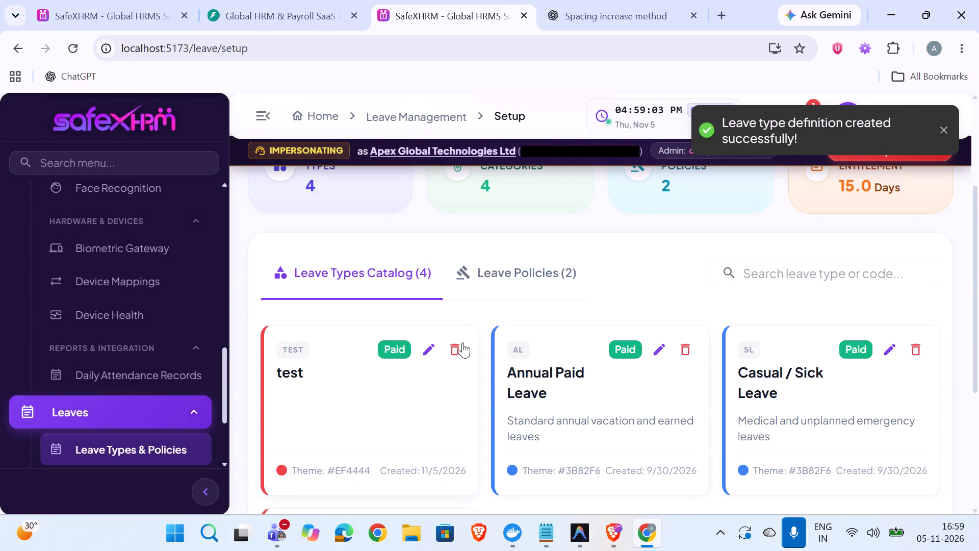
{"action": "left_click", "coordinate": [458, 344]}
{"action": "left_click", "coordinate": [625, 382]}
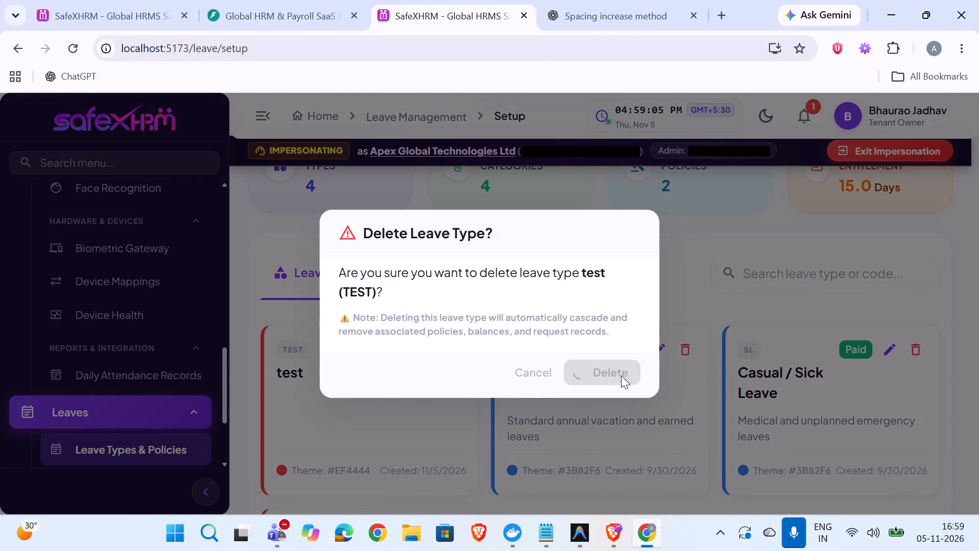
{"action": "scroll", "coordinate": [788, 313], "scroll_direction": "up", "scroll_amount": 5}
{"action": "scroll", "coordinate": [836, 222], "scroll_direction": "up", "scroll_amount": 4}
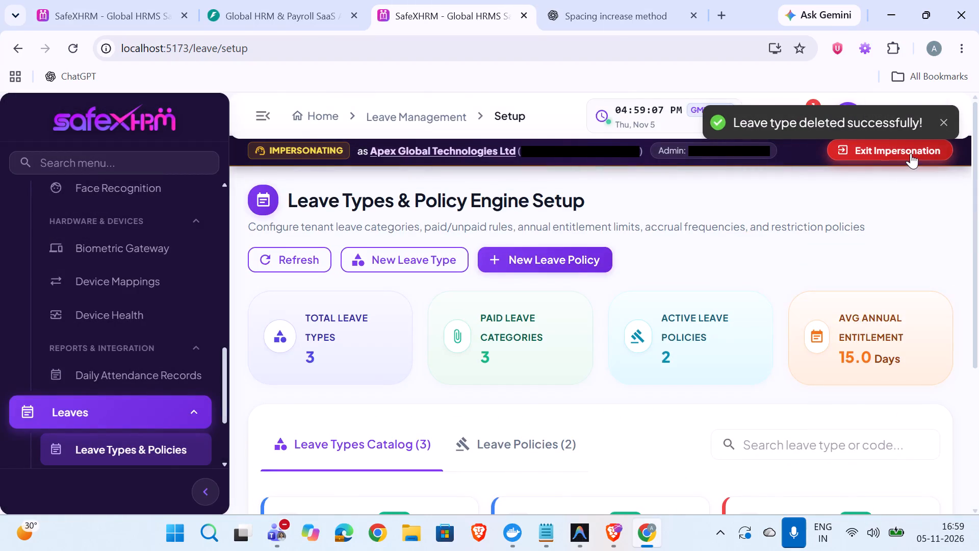
Exit the impersonation of Apex Global Technologies Ltd and return to the platform owner's Tenant Management page.
{"action": "left_click", "coordinate": [911, 153]}
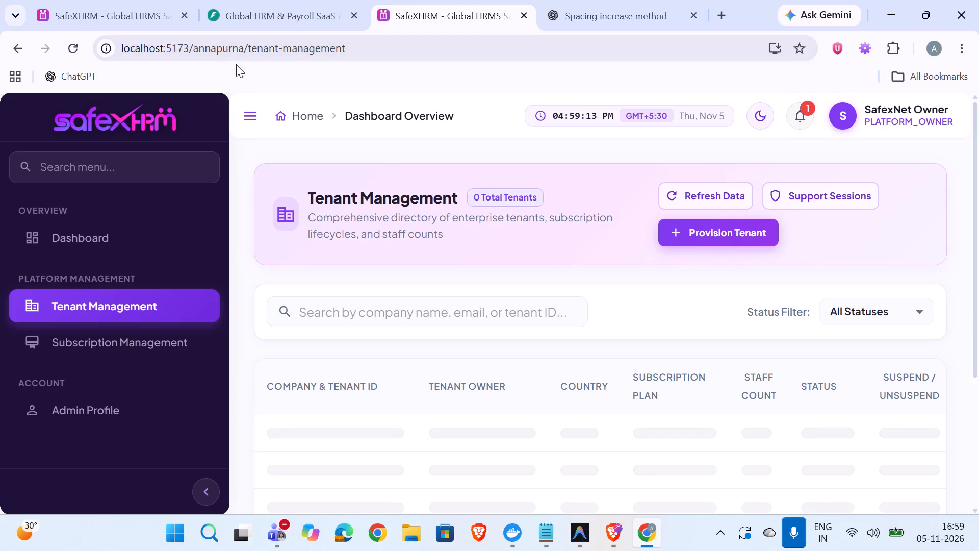
{"action": "scroll", "coordinate": [224, 66], "scroll_direction": "down", "scroll_amount": 3}
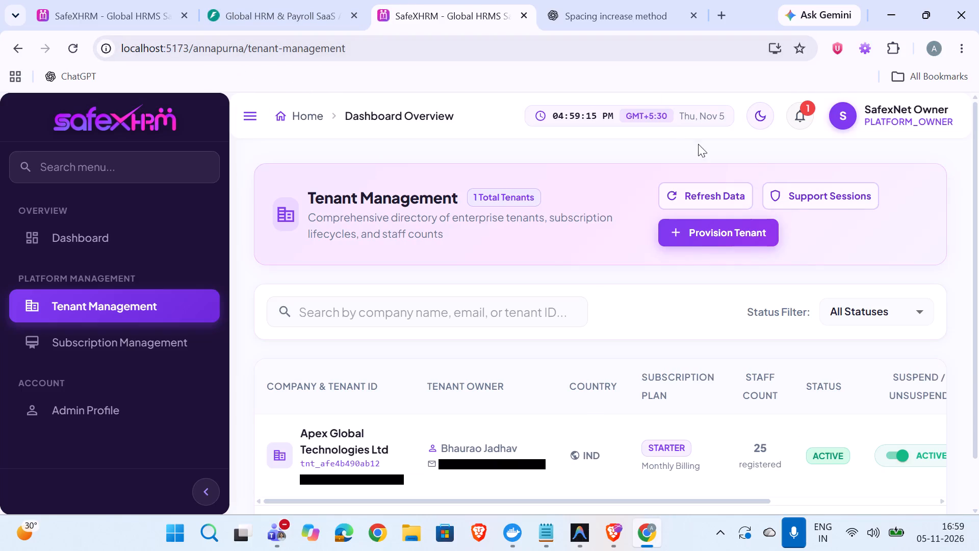
Open the Support Sessions list, review the recorded governed support sessions, and close it.
{"action": "left_click", "coordinate": [827, 206]}
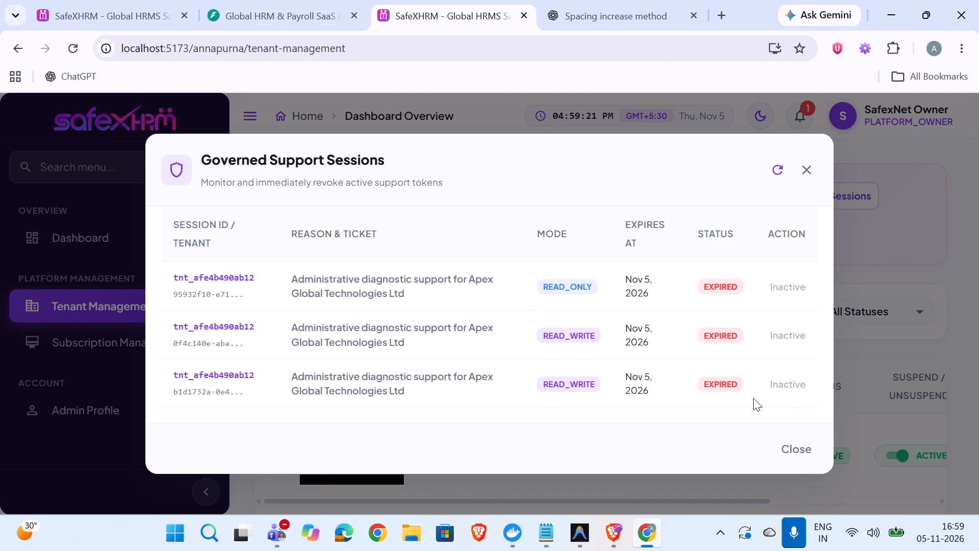
{"action": "left_click_drag", "start_coordinate": [284, 288], "coordinate": [304, 292]}
{"action": "left_click_drag", "start_coordinate": [304, 292], "coordinate": [426, 323]}
{"action": "left_click", "coordinate": [426, 323]}
{"action": "left_click", "coordinate": [410, 357]}
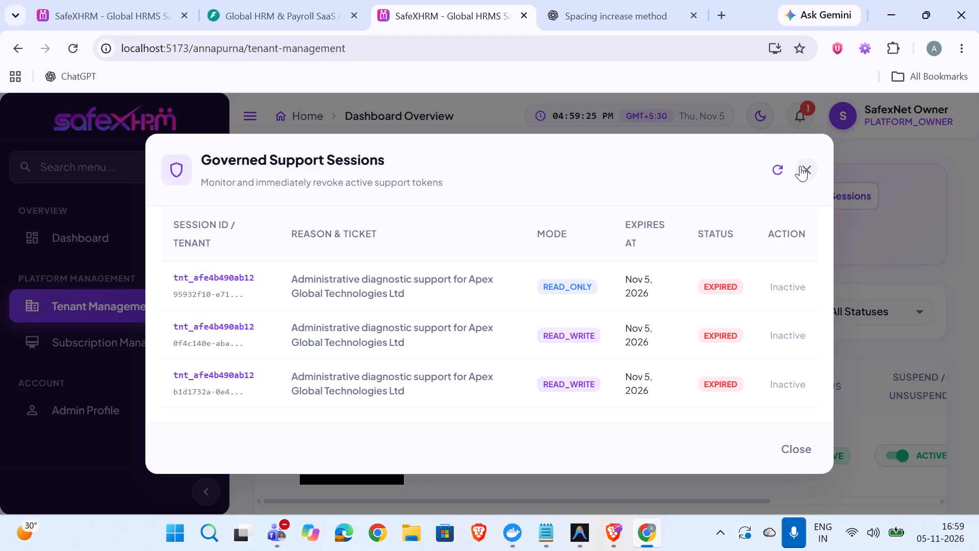
{"action": "left_click", "coordinate": [800, 166]}
Open the impersonation form for Apex Global Technologies Ltd, examine the ticket reference and access mode options, and close it.
{"action": "left_click_drag", "start_coordinate": [760, 506], "coordinate": [758, 499]}
{"action": "double_click", "coordinate": [757, 497]}
{"action": "left_click_drag", "start_coordinate": [758, 499], "coordinate": [928, 469]}
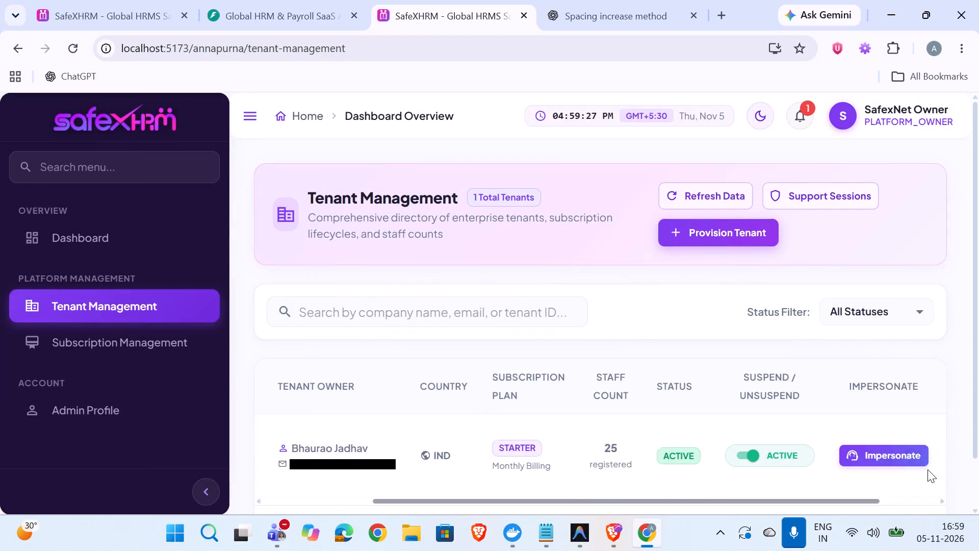
{"action": "left_click_drag", "start_coordinate": [928, 469], "coordinate": [931, 469]}
{"action": "left_click", "coordinate": [832, 462]}
{"action": "left_click", "coordinate": [832, 454]}
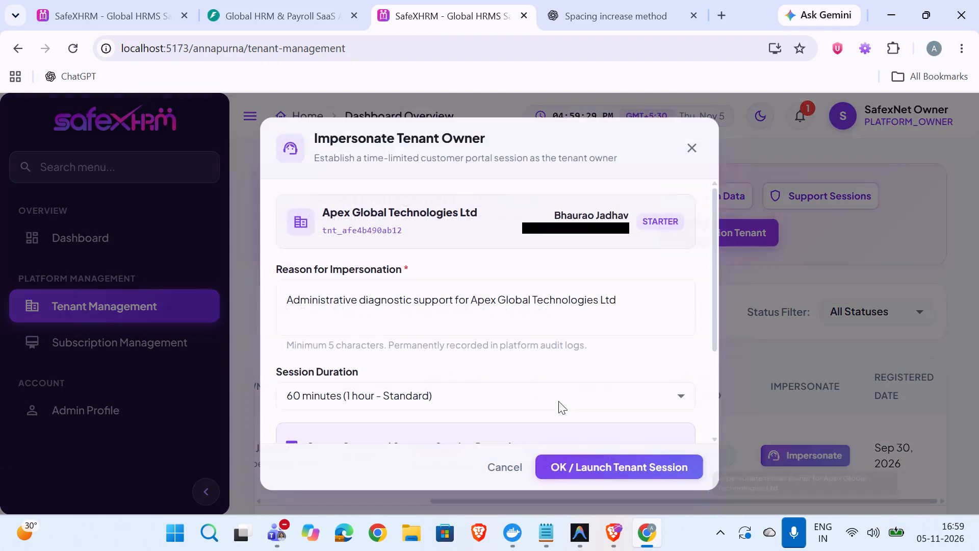
{"action": "scroll", "coordinate": [409, 368], "scroll_direction": "down", "scroll_amount": 3}
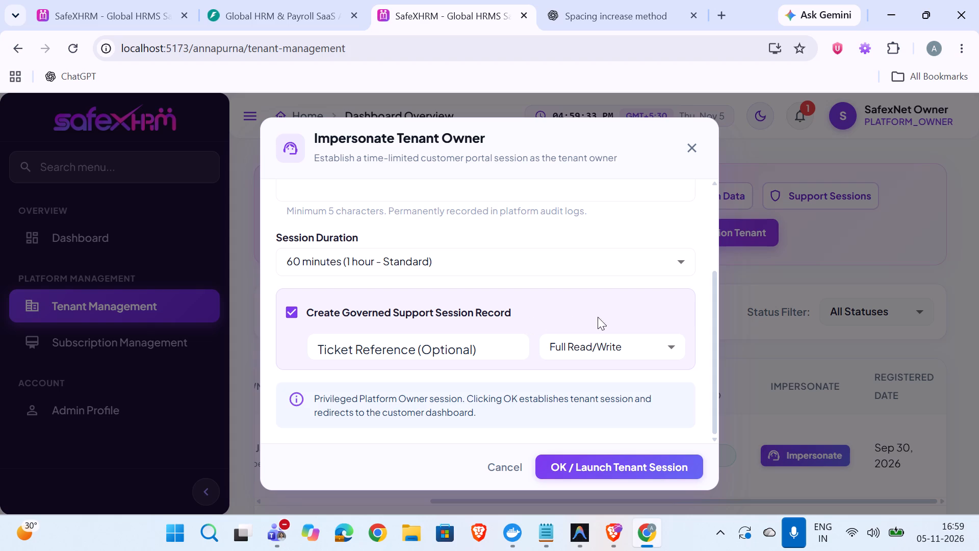
{"action": "left_click", "coordinate": [436, 353]}
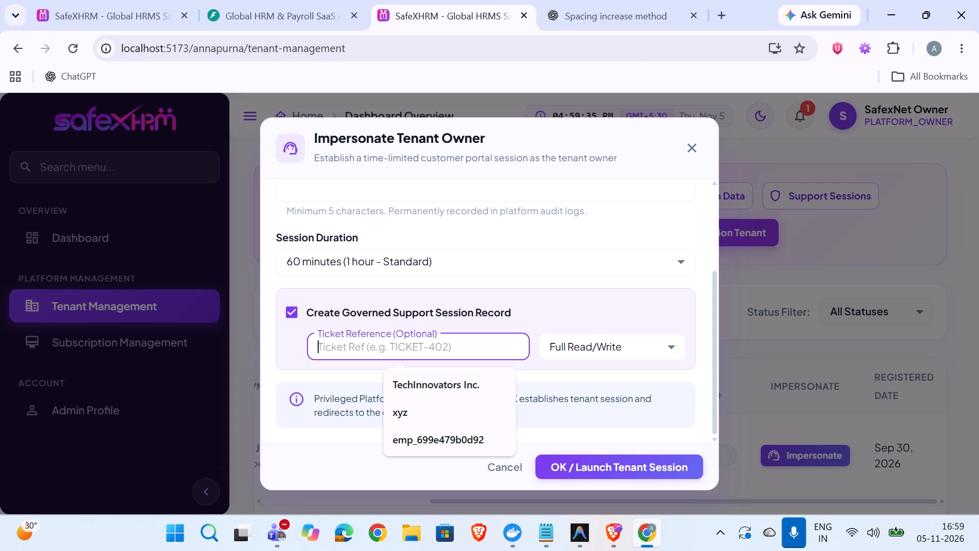
{"action": "left_click", "coordinate": [592, 339]}
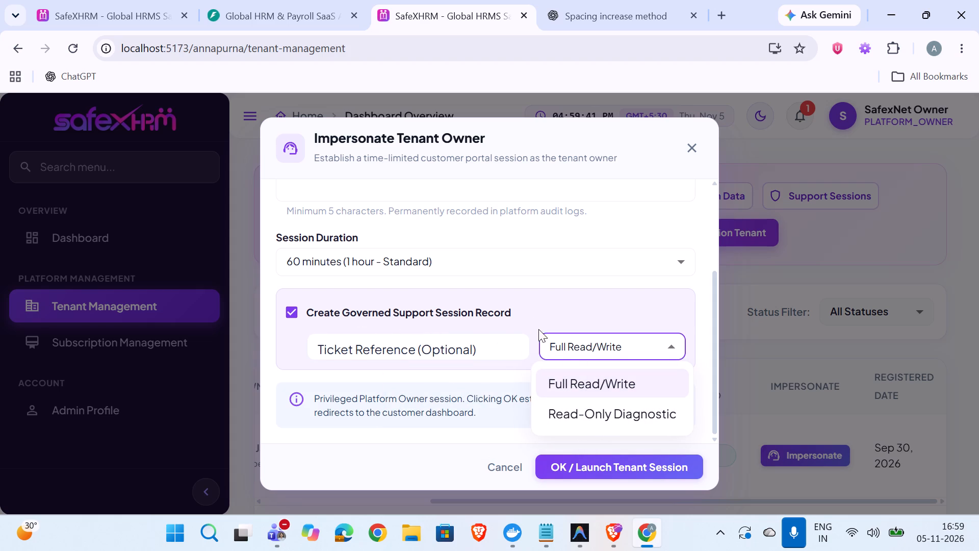
{"action": "left_click", "coordinate": [725, 306]}
{"action": "left_click", "coordinate": [762, 295]}
{"action": "scroll", "coordinate": [794, 189], "scroll_direction": "up", "scroll_amount": 3}
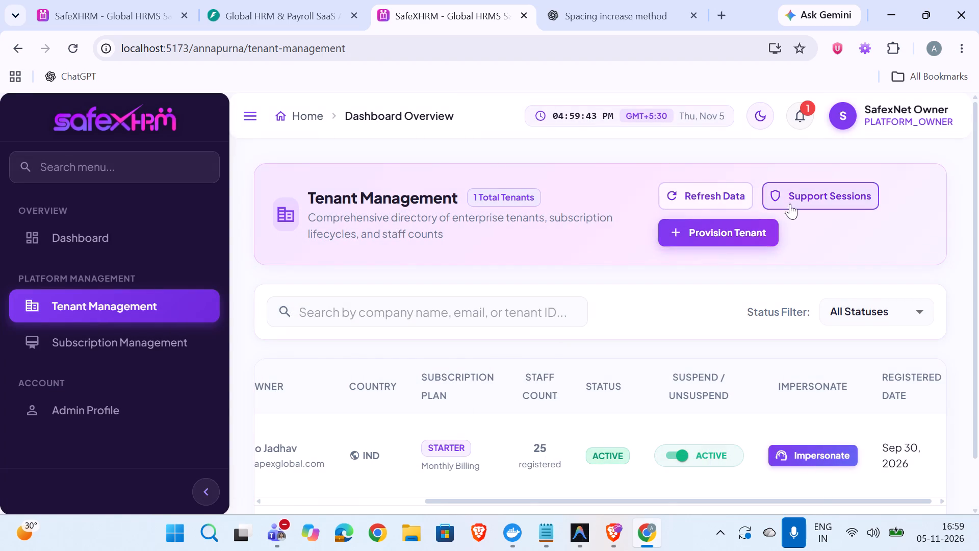
Reopen the governed support sessions list and check the session, reason, mode and status of each entry.
{"action": "left_click", "coordinate": [790, 204]}
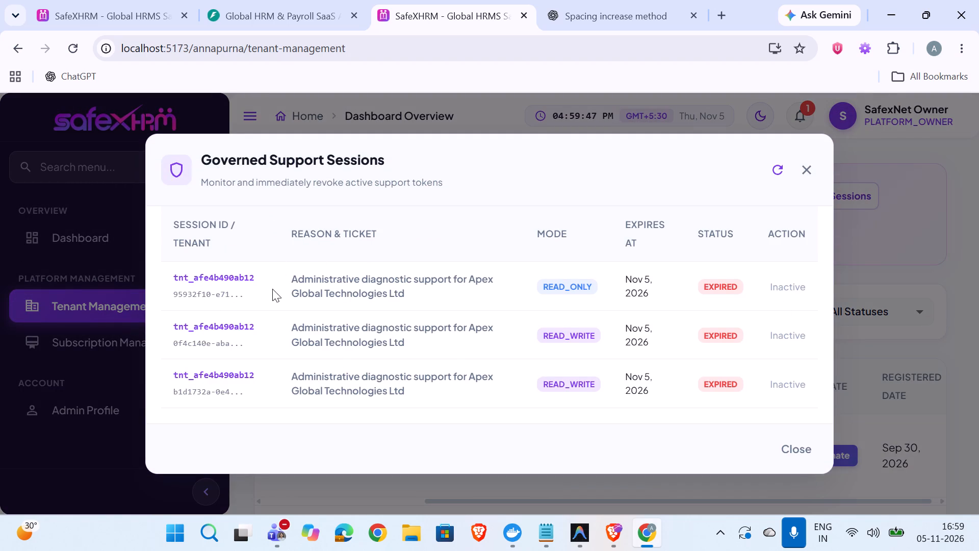
{"action": "left_click_drag", "start_coordinate": [172, 276], "coordinate": [836, 291]}
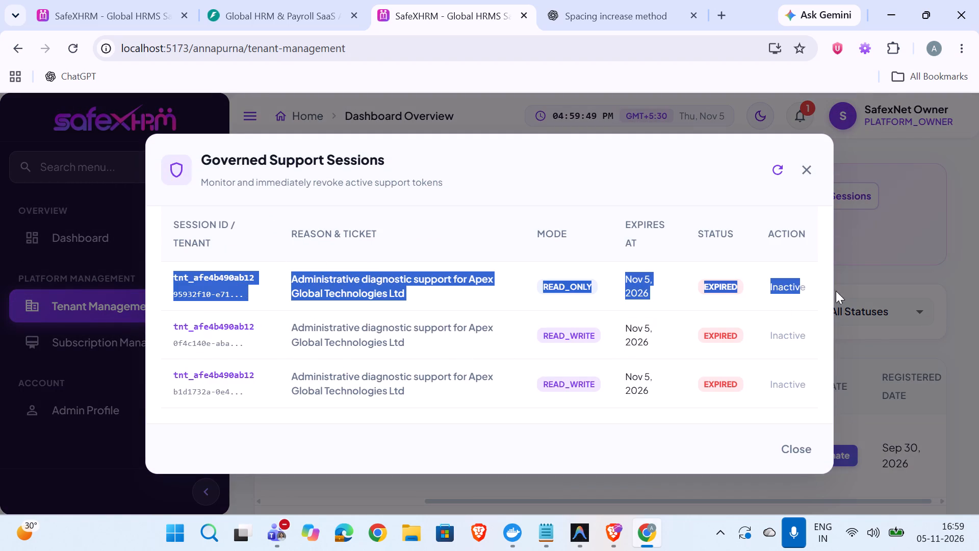
{"action": "left_click_drag", "start_coordinate": [836, 291], "coordinate": [877, 338]}
{"action": "left_click_drag", "start_coordinate": [872, 343], "coordinate": [861, 347]}
{"action": "left_click_drag", "start_coordinate": [852, 350], "coordinate": [839, 354]}
{"action": "left_click", "coordinate": [614, 403]}
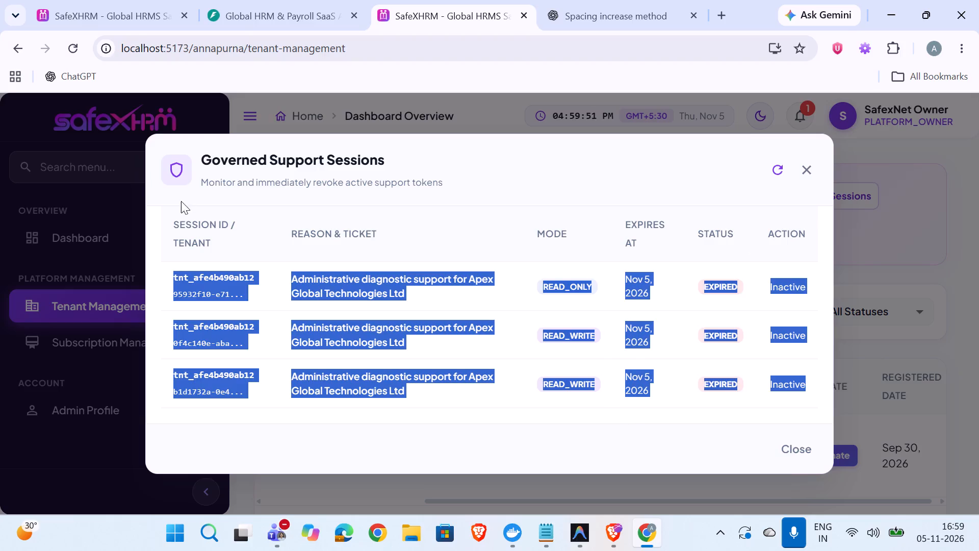
{"action": "left_click", "coordinate": [180, 188]}
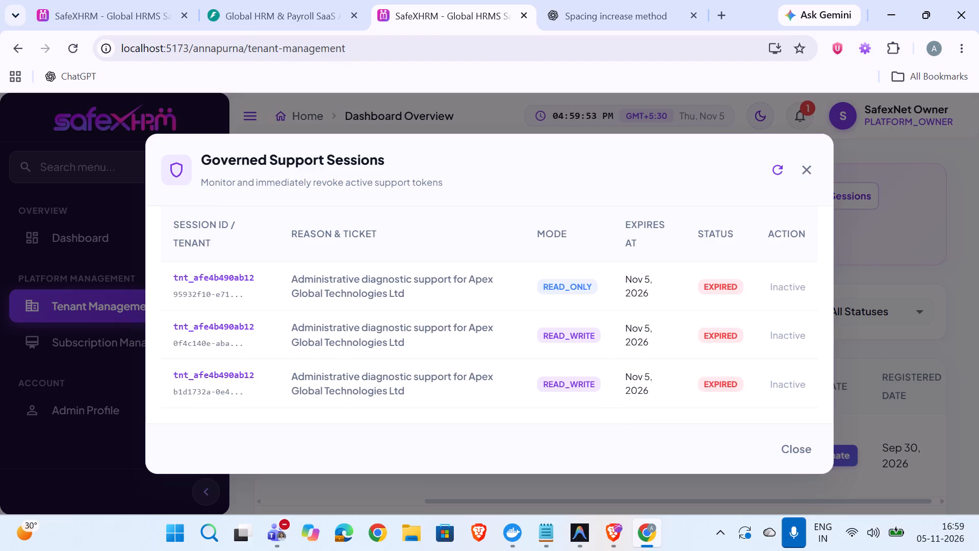
{"action": "scroll", "coordinate": [225, 258], "scroll_direction": "down", "scroll_amount": 3}
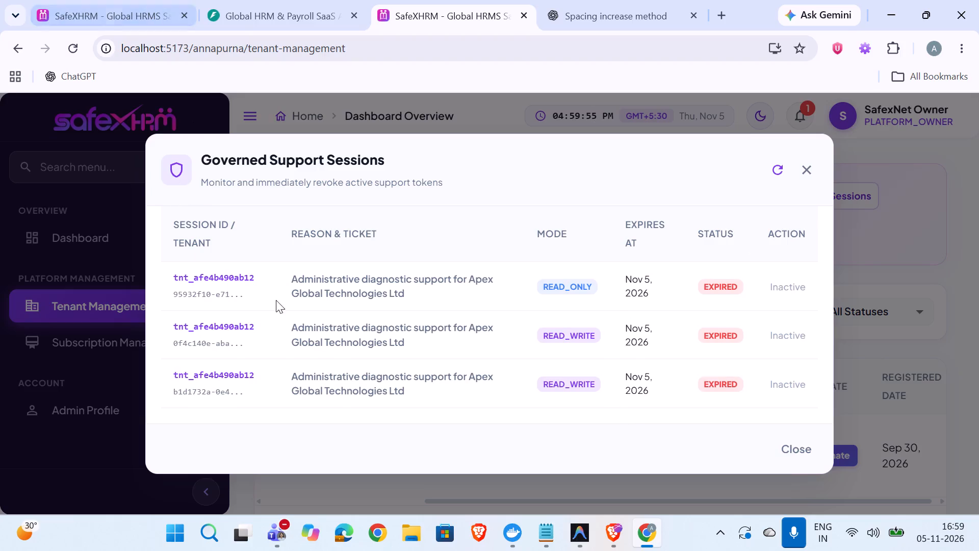
{"action": "left_click", "coordinate": [891, 240]}
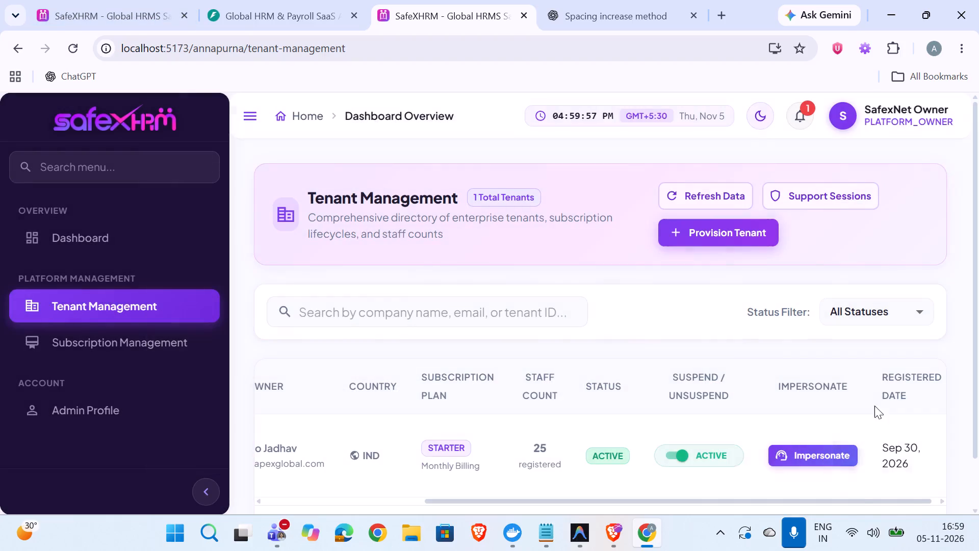
Examine the Create Governed Support Session Record option and audit-log note in the impersonation form, closing it without launching a session.
{"action": "left_click", "coordinate": [852, 459]}
{"action": "scroll", "coordinate": [448, 298], "scroll_direction": "down", "scroll_amount": 4}
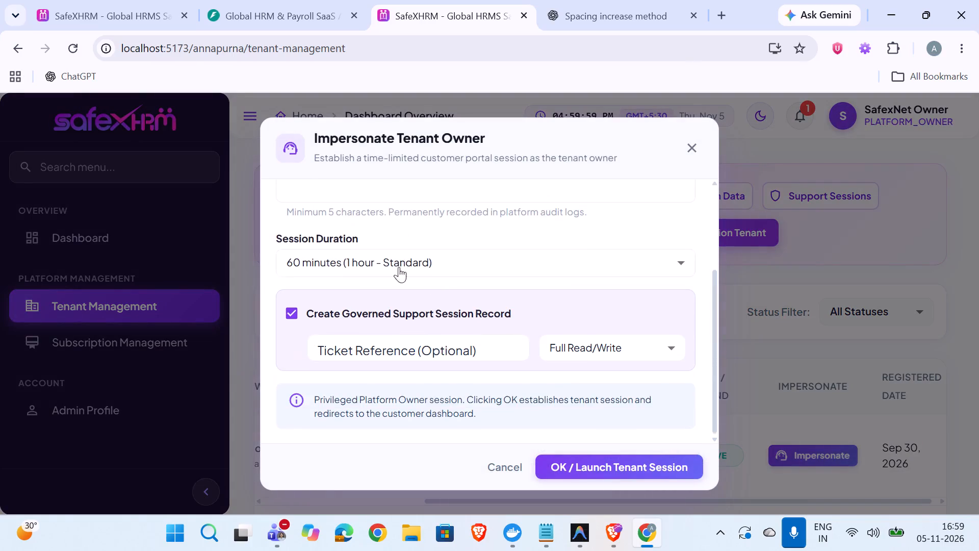
{"action": "triple_click", "coordinate": [303, 305]}
{"action": "double_click", "coordinate": [303, 305]}
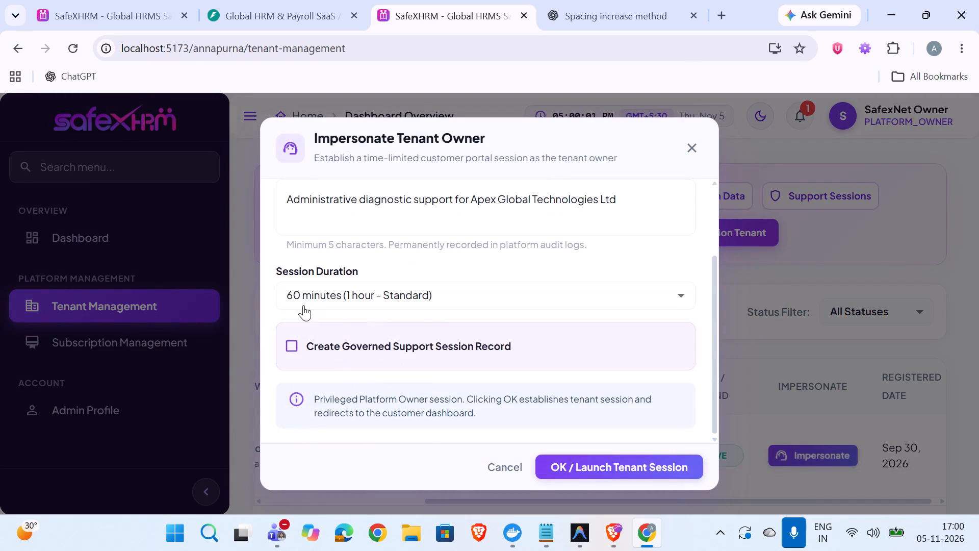
{"action": "left_click", "coordinate": [326, 349]}
{"action": "left_click", "coordinate": [326, 349]}
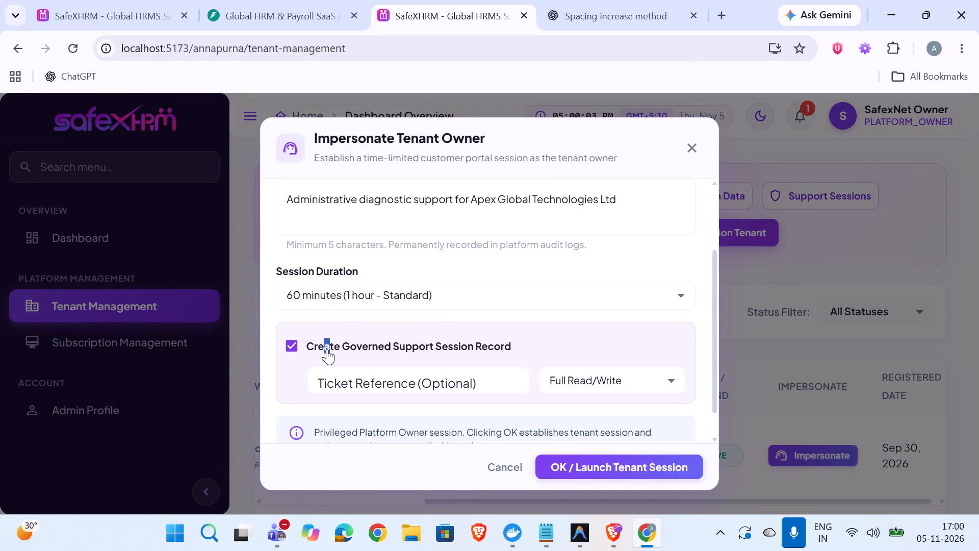
{"action": "triple_click", "coordinate": [405, 344]}
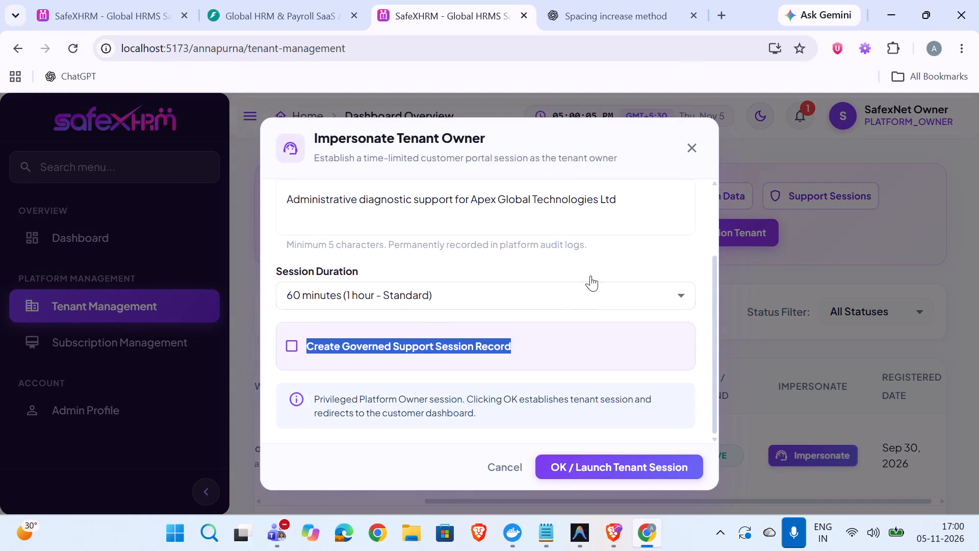
{"action": "left_click", "coordinate": [590, 240]}
{"action": "left_click", "coordinate": [592, 243]}
{"action": "left_click_drag", "start_coordinate": [592, 243], "coordinate": [559, 236]}
{"action": "left_click_drag", "start_coordinate": [547, 236], "coordinate": [444, 244]}
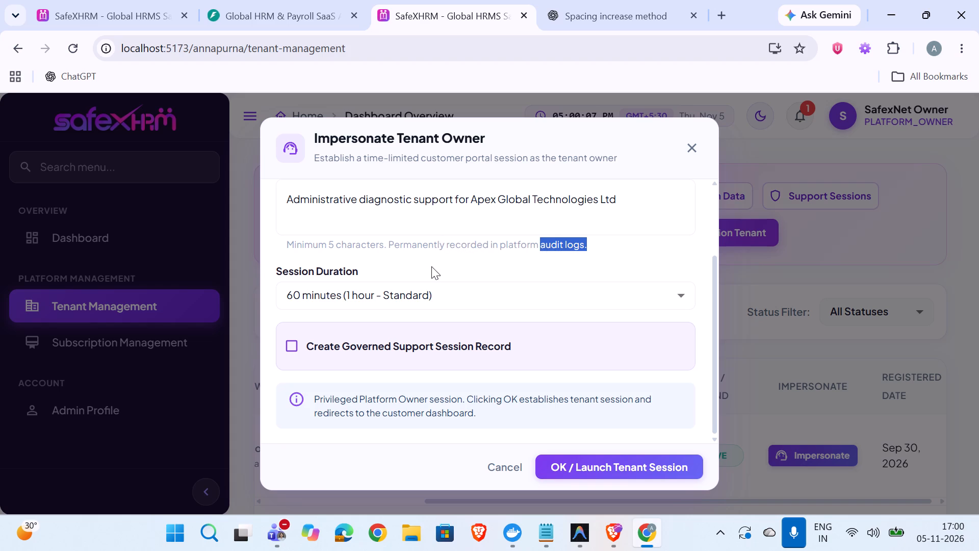
{"action": "left_click", "coordinate": [431, 266]}
{"action": "left_click", "coordinate": [690, 153]}
{"action": "scroll", "coordinate": [317, 232], "scroll_direction": "down", "scroll_amount": 5}
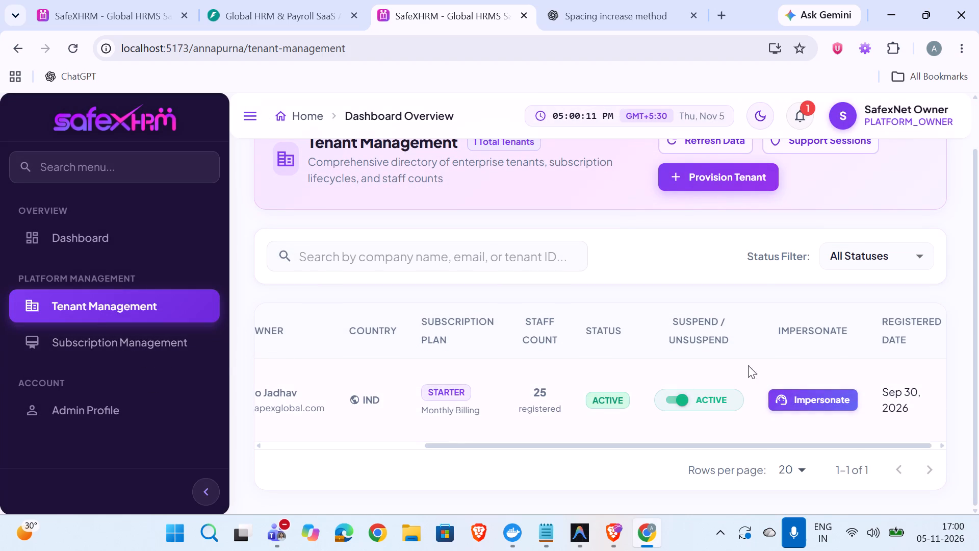
{"action": "scroll", "coordinate": [660, 305], "scroll_direction": "up", "scroll_amount": 3}
Add the line "audit , logs , session remove from platform owner" to the ticket raise module note in Notepad, and return to Chrome.
{"action": "left_click", "coordinate": [556, 540]}
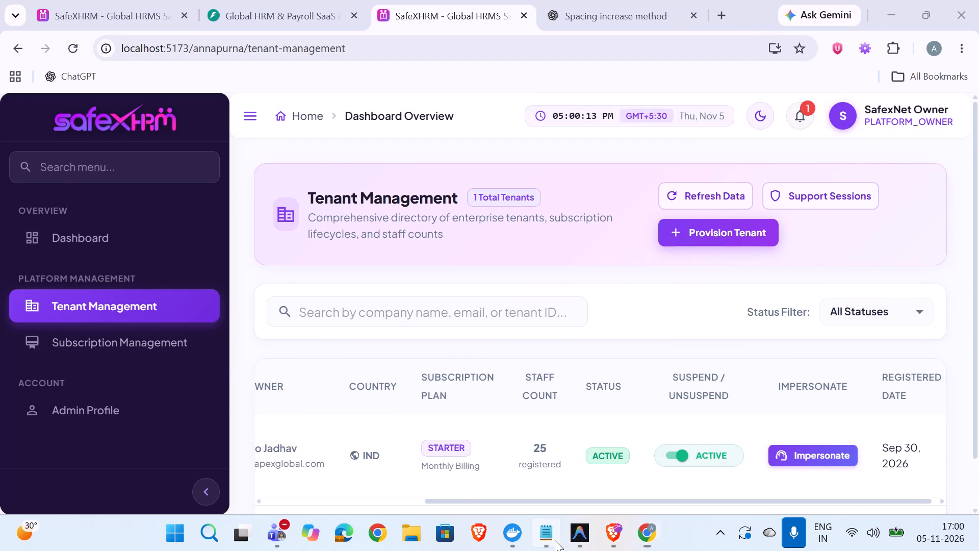
{"action": "left_click", "coordinate": [614, 134]}
{"action": "key", "text": "Return"}
{"action": "key", "text": "Return"}
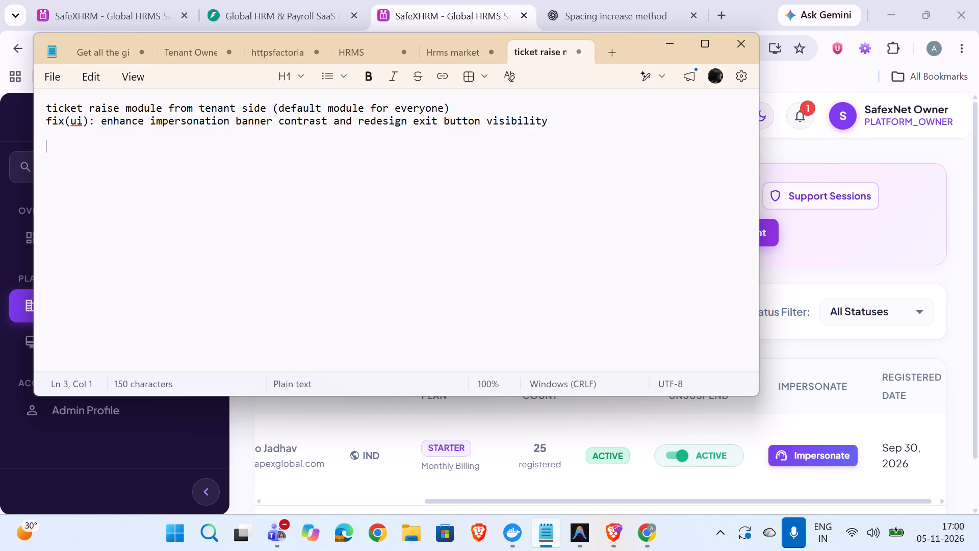
{"action": "type", "text": "audit , logs , session remove from"}
{"action": "key", "text": "space"}
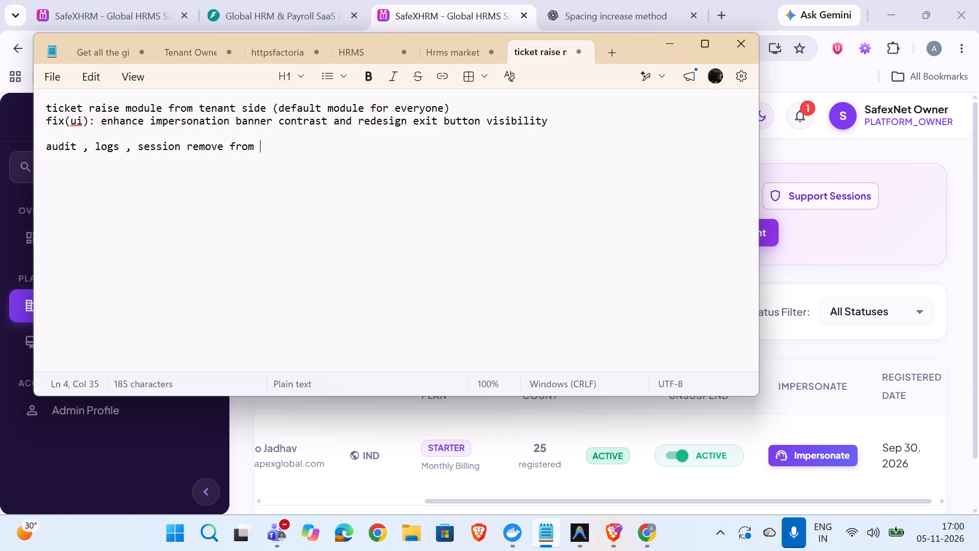
{"action": "type", "text": "platform owner"}
{"action": "double_click", "coordinate": [668, 47]}
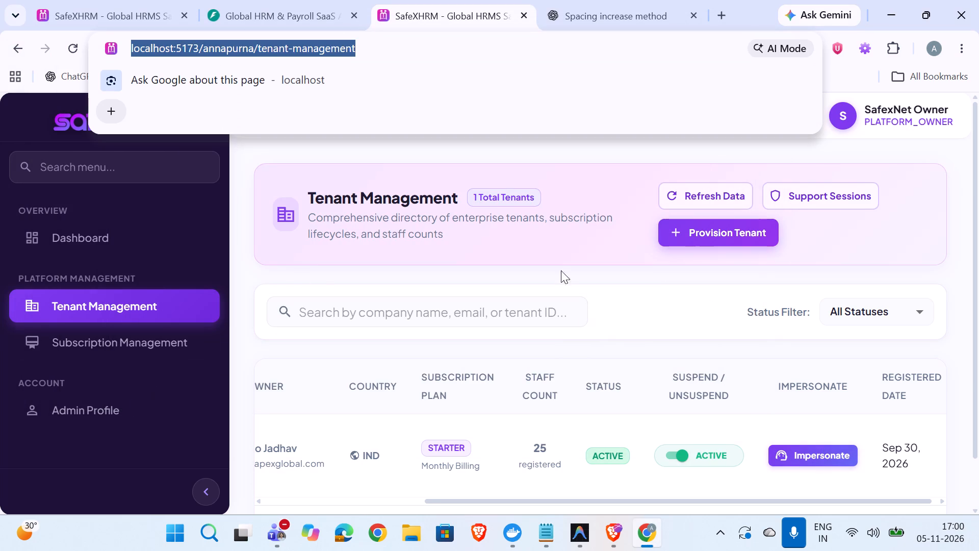
{"action": "left_click", "coordinate": [387, 259]}
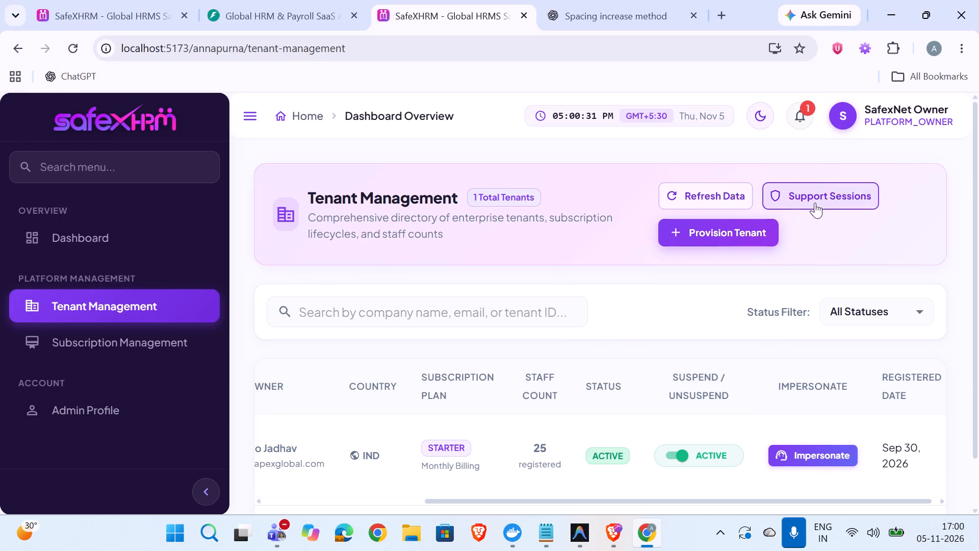
Open the governed support sessions list again from Tenant Management and look through it.
{"action": "left_click", "coordinate": [829, 209]}
{"action": "scroll", "coordinate": [599, 283], "scroll_direction": "down", "scroll_amount": 5}
{"action": "scroll", "coordinate": [599, 283], "scroll_direction": "up", "scroll_amount": 4}
{"action": "scroll", "coordinate": [599, 283], "scroll_direction": "down", "scroll_amount": 4}
{"action": "scroll", "coordinate": [607, 273], "scroll_direction": "up", "scroll_amount": 3}
{"action": "scroll", "coordinate": [620, 248], "scroll_direction": "down", "scroll_amount": 3}
{"action": "scroll", "coordinate": [621, 252], "scroll_direction": "up", "scroll_amount": 3}
{"action": "scroll", "coordinate": [621, 254], "scroll_direction": "down", "scroll_amount": 3}
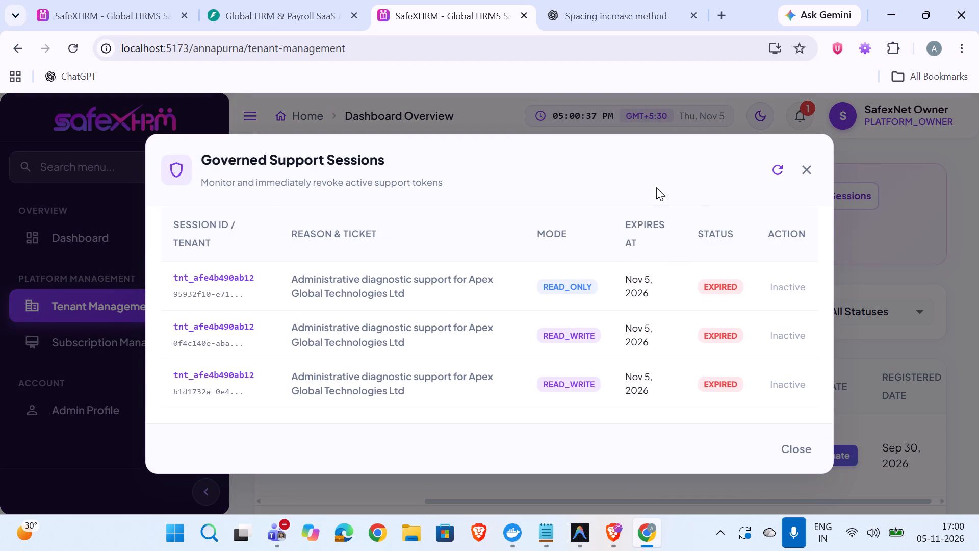
Switch to the browser tab with the tenant owner's profile, leave the profile, and open the tenant Dashboard.
{"action": "triple_click", "coordinate": [118, 0]}
{"action": "scroll", "coordinate": [581, 281], "scroll_direction": "up", "scroll_amount": 8}
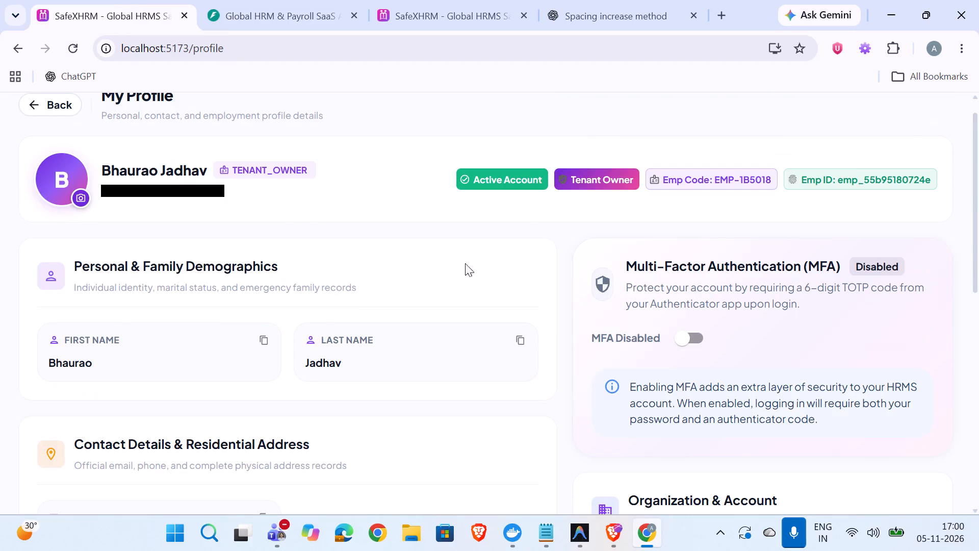
{"action": "left_click", "coordinate": [30, 120]}
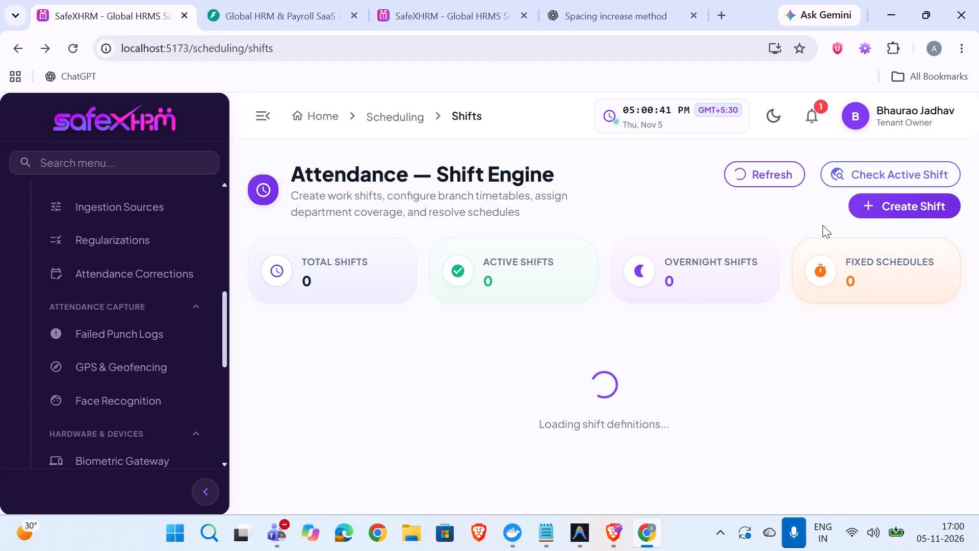
{"action": "scroll", "coordinate": [167, 297], "scroll_direction": "up", "scroll_amount": 10}
{"action": "left_click", "coordinate": [125, 216]}
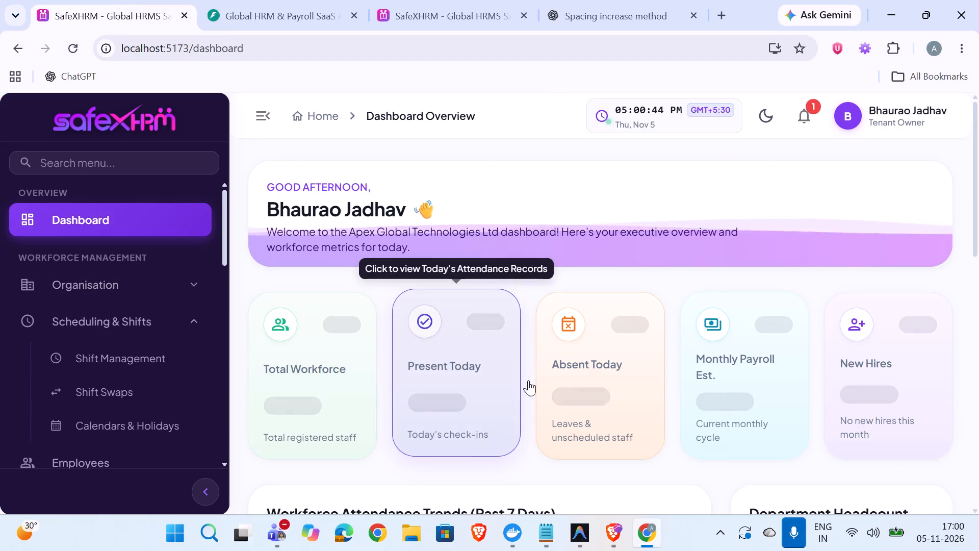
Examine the tenant Dashboard's attendance trends chart, workforce cards and the readability of the welcome banner text.
{"action": "scroll", "coordinate": [589, 384], "scroll_direction": "down", "scroll_amount": 4}
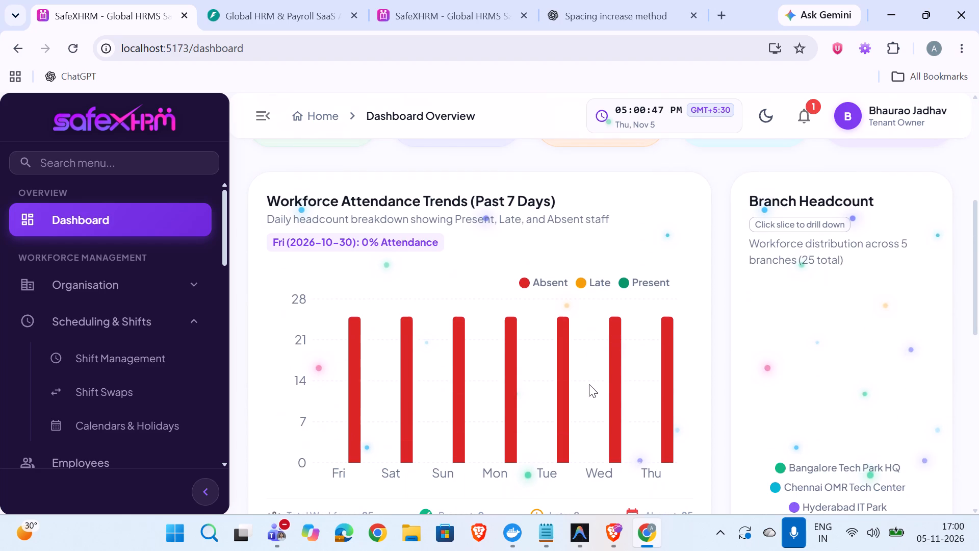
{"action": "left_click", "coordinate": [607, 356]}
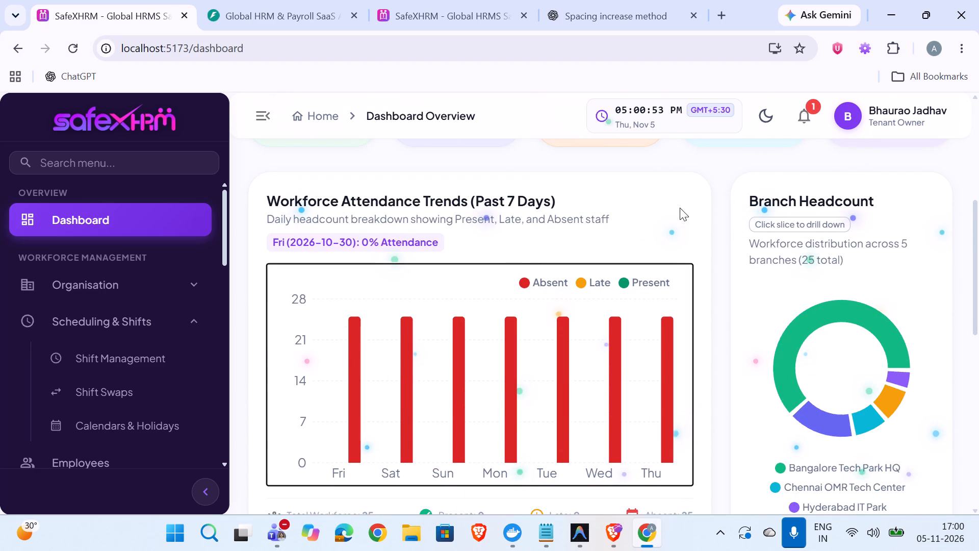
{"action": "scroll", "coordinate": [476, 219], "scroll_direction": "up", "scroll_amount": 1}
{"action": "scroll", "coordinate": [310, 254], "scroll_direction": "up", "scroll_amount": 3}
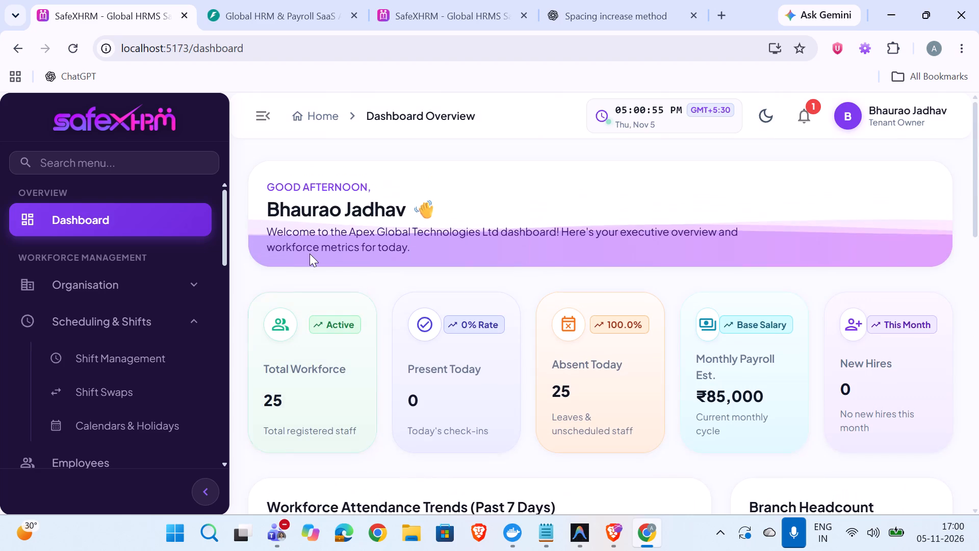
{"action": "scroll", "coordinate": [310, 254], "scroll_direction": "up", "scroll_amount": 3}
{"action": "left_click_drag", "start_coordinate": [270, 205], "coordinate": [287, 231]}
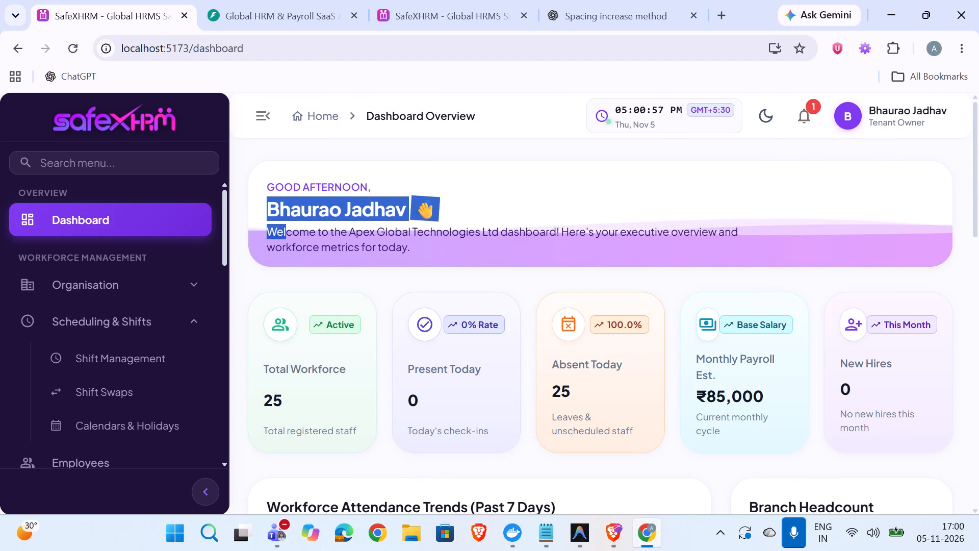
{"action": "left_click_drag", "start_coordinate": [287, 231], "coordinate": [414, 257]}
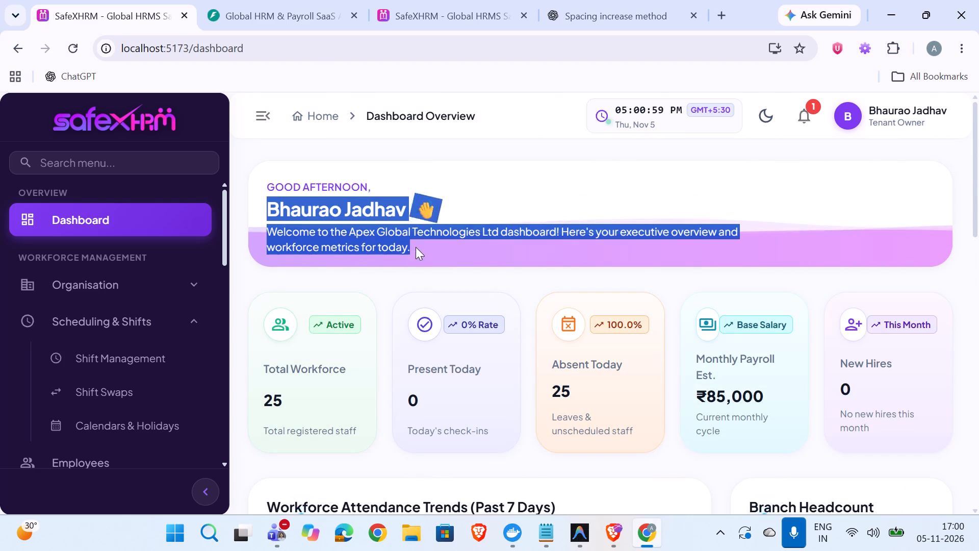
{"action": "triple_click", "coordinate": [424, 234]}
{"action": "double_click", "coordinate": [402, 210]}
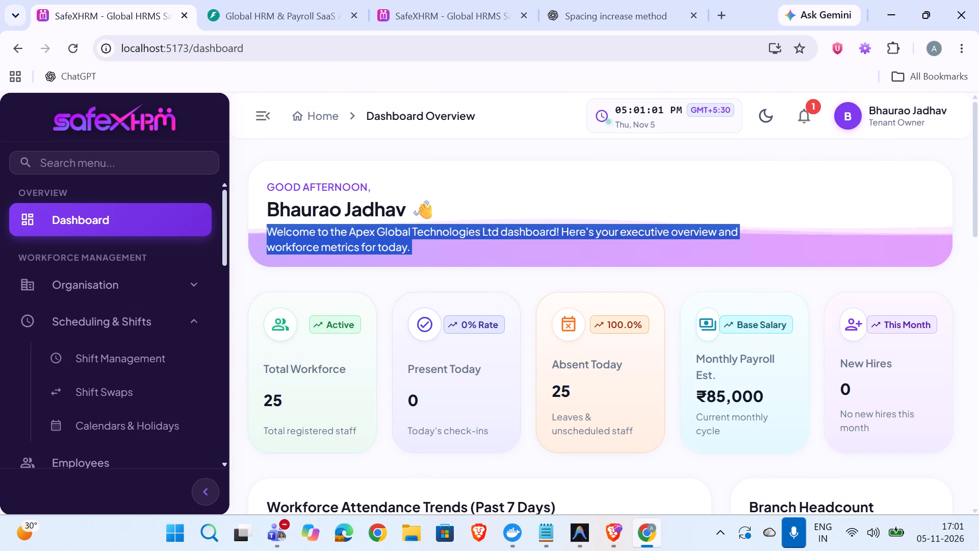
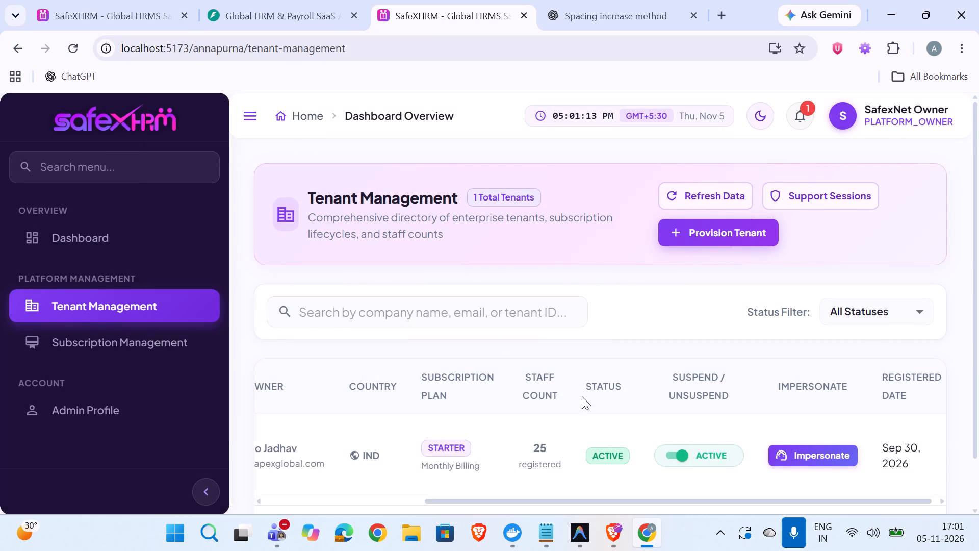
Check the tenant's registered staff count in the Tenant Management directory.
{"action": "scroll", "coordinate": [582, 404], "scroll_direction": "down", "scroll_amount": 5}
{"action": "left_click", "coordinate": [568, 442]}
{"action": "left_click_drag", "start_coordinate": [532, 398], "coordinate": [550, 409]}
{"action": "left_click", "coordinate": [560, 408]}
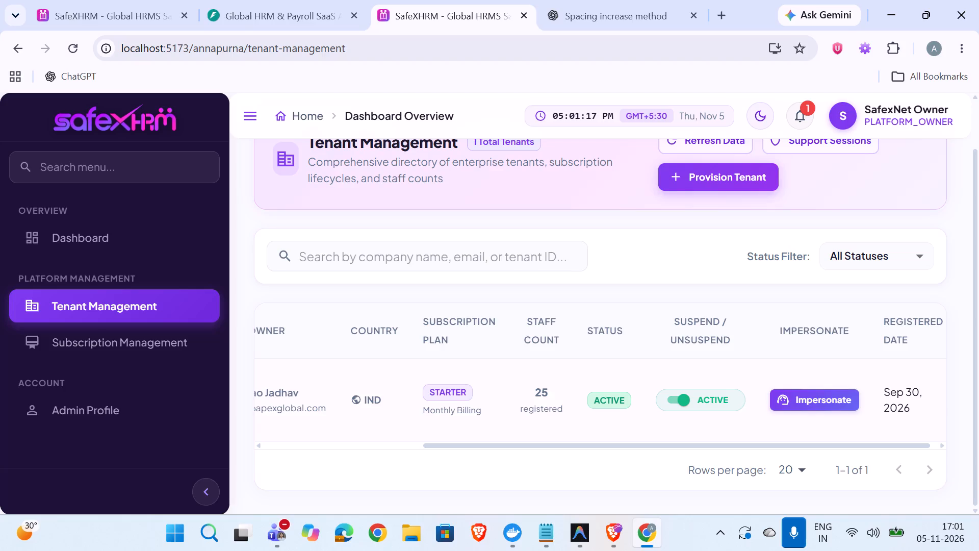
Open the platform Dashboard and check the staff figure for Apex Global Technologies Ltd under Recent Enterprise Tenants.
{"action": "left_click", "coordinate": [177, 243]}
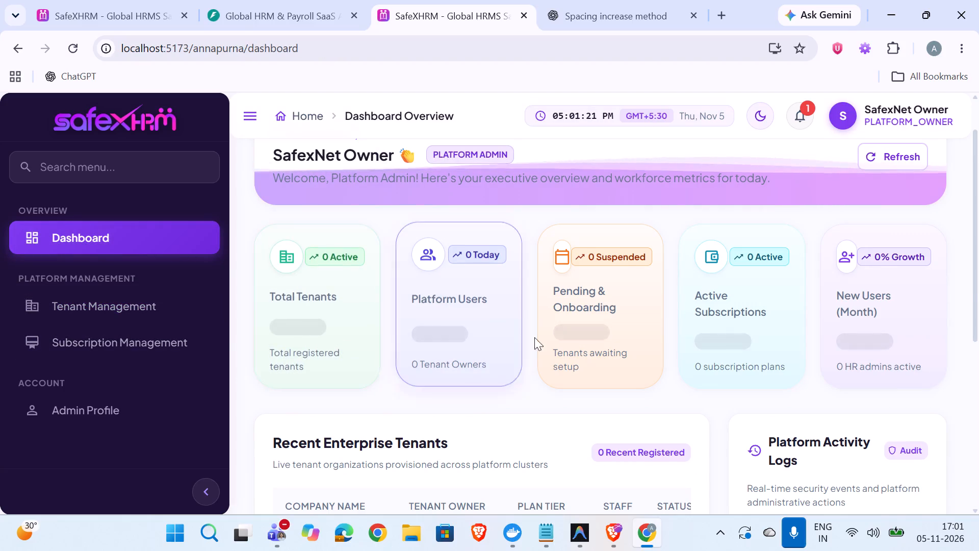
{"action": "scroll", "coordinate": [539, 337], "scroll_direction": "down", "scroll_amount": 5}
{"action": "scroll", "coordinate": [595, 330], "scroll_direction": "down", "scroll_amount": 5}
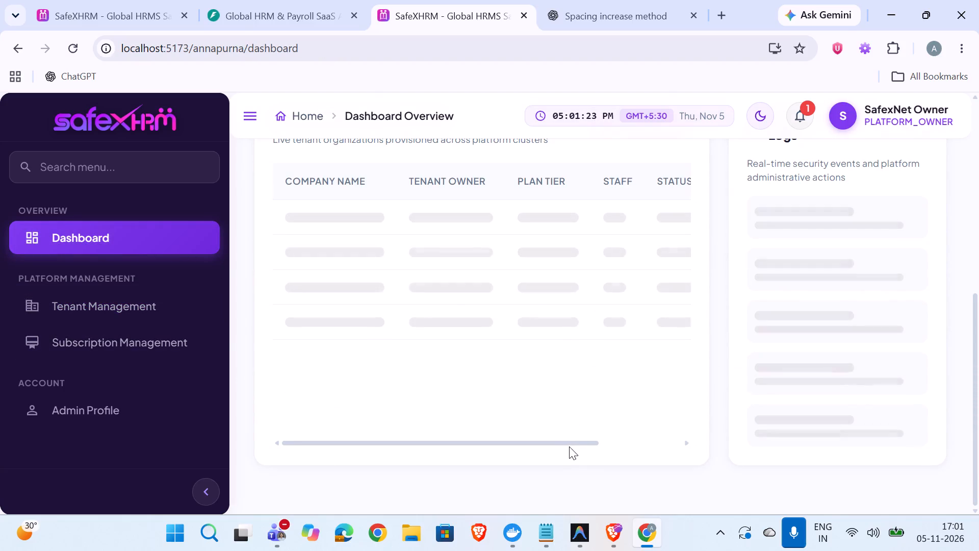
{"action": "scroll", "coordinate": [517, 408], "scroll_direction": "up", "scroll_amount": 1}
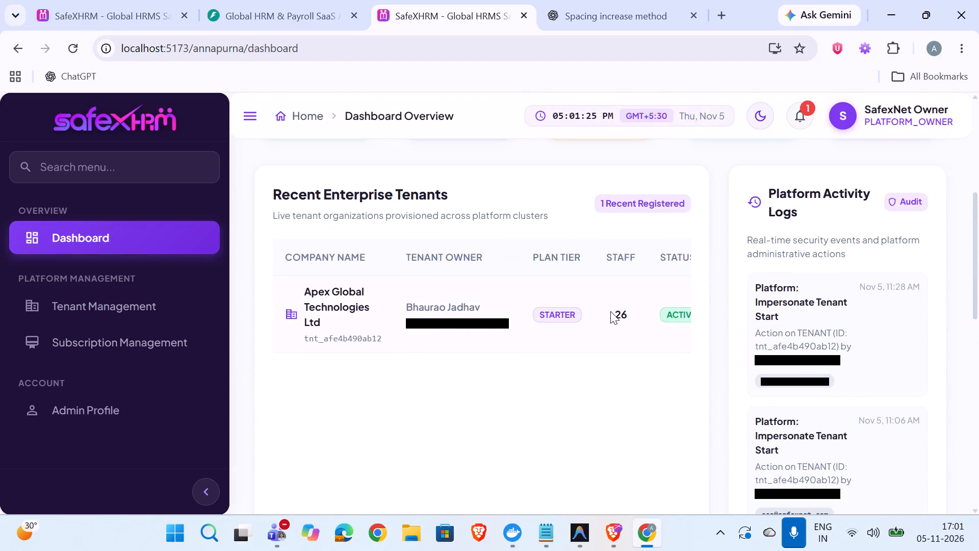
{"action": "left_click_drag", "start_coordinate": [608, 311], "coordinate": [632, 323]}
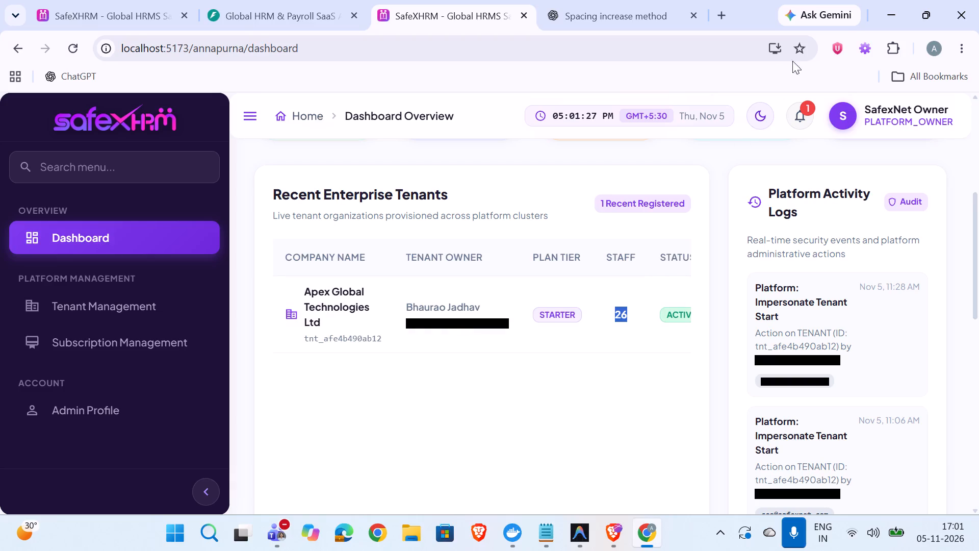
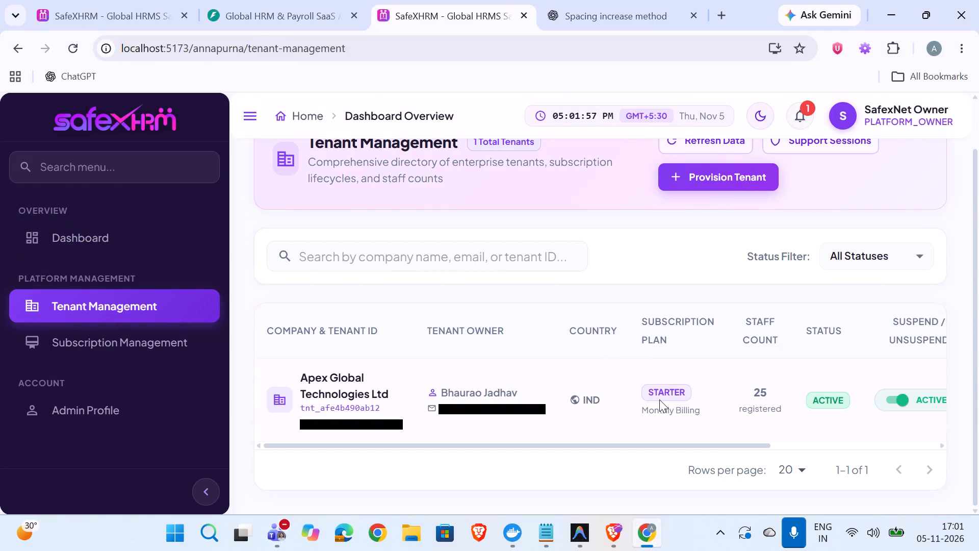
Check the remaining columns of the Apex Global Technologies Ltd row in the tenant directory, including status, suspension and impersonation.
{"action": "left_click_drag", "start_coordinate": [704, 446], "coordinate": [820, 460]}
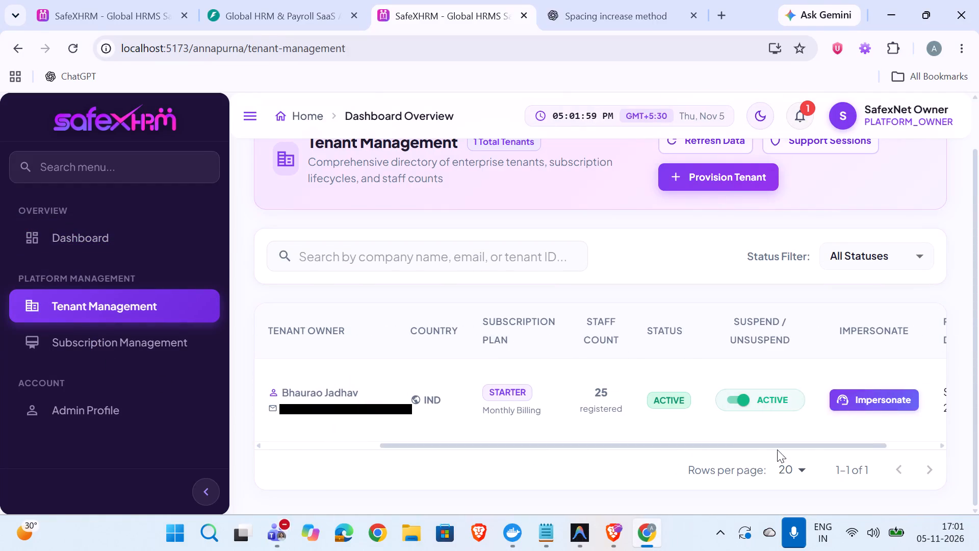
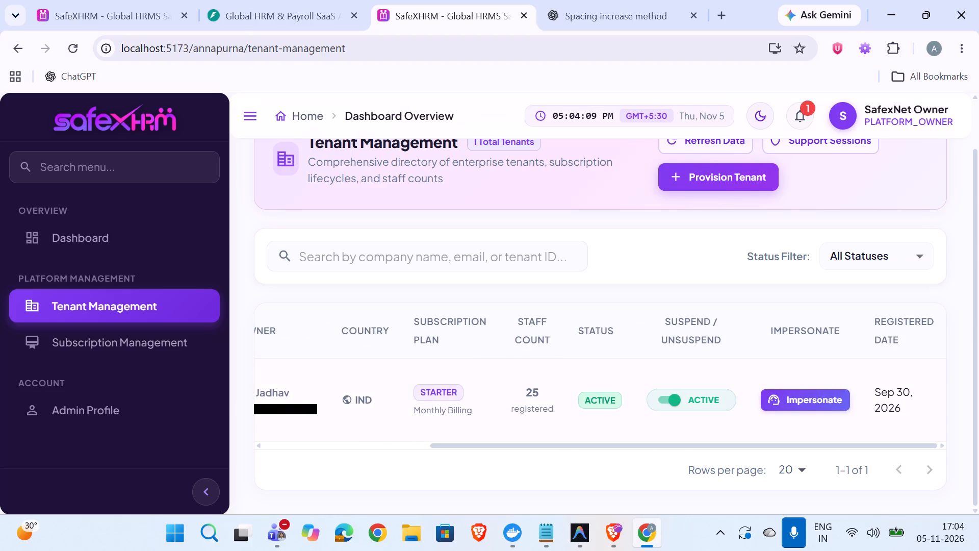
Examine the staff count in the Apex Global Technologies Ltd row of the tenant directory.
{"action": "triple_click", "coordinate": [531, 409]}
{"action": "triple_click", "coordinate": [534, 390]}
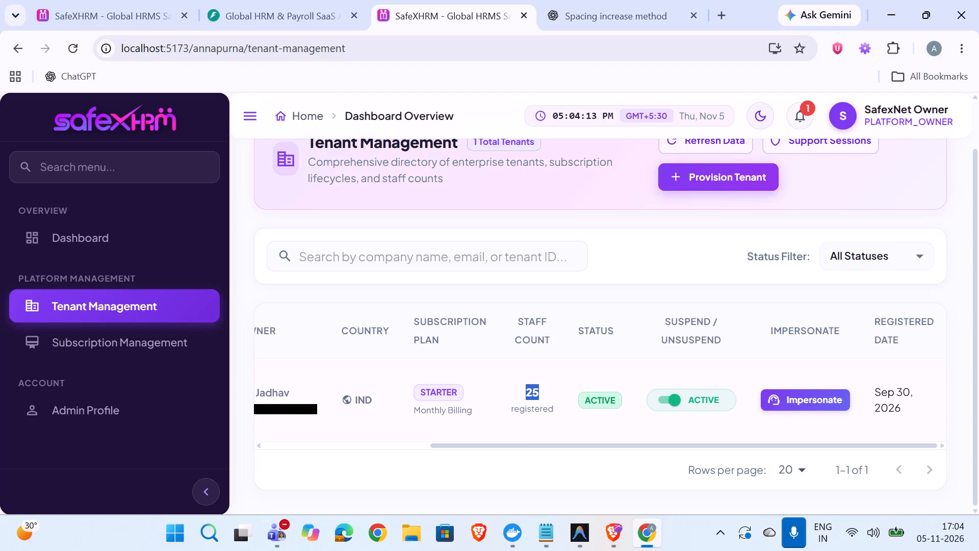
{"action": "left_click", "coordinate": [536, 405]}
{"action": "left_click", "coordinate": [539, 413]}
Open the platform owner's dashboard and check the tenant's staff figure in the Recent Enterprise Tenants table.
{"action": "left_click", "coordinate": [123, 233]}
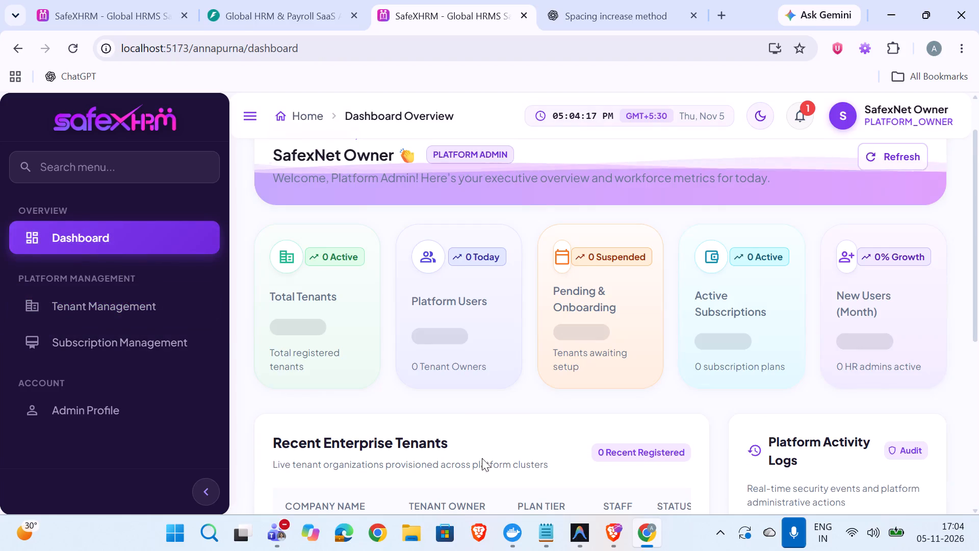
{"action": "scroll", "coordinate": [506, 467], "scroll_direction": "down", "scroll_amount": 4}
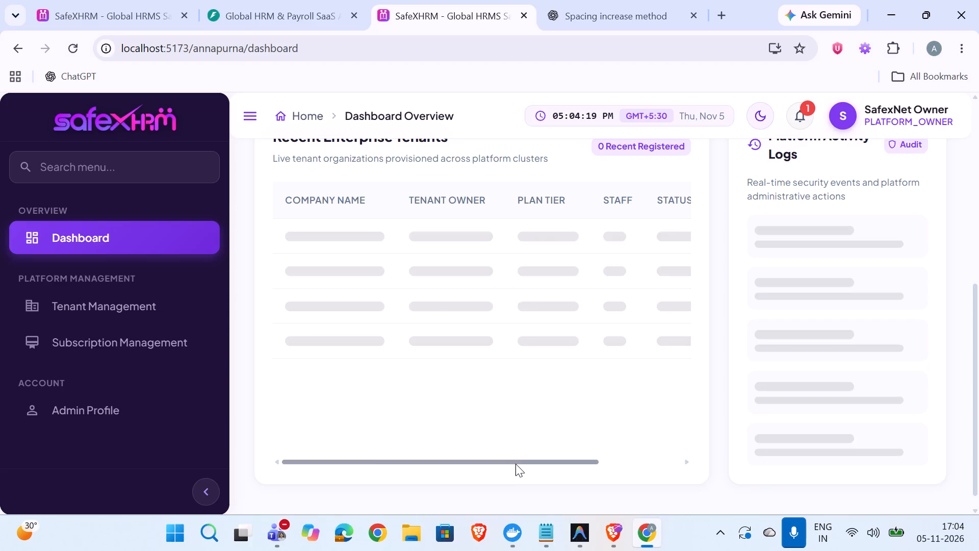
{"action": "left_click_drag", "start_coordinate": [513, 461], "coordinate": [608, 462]}
{"action": "scroll", "coordinate": [485, 309], "scroll_direction": "up", "scroll_amount": 3}
{"action": "scroll", "coordinate": [518, 366], "scroll_direction": "down", "scroll_amount": 2}
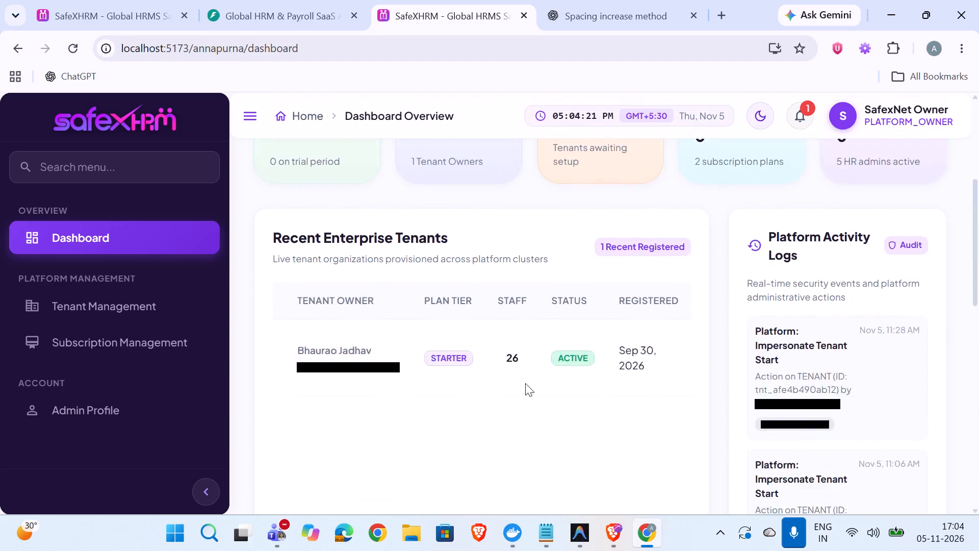
{"action": "left_click_drag", "start_coordinate": [497, 320], "coordinate": [535, 339]}
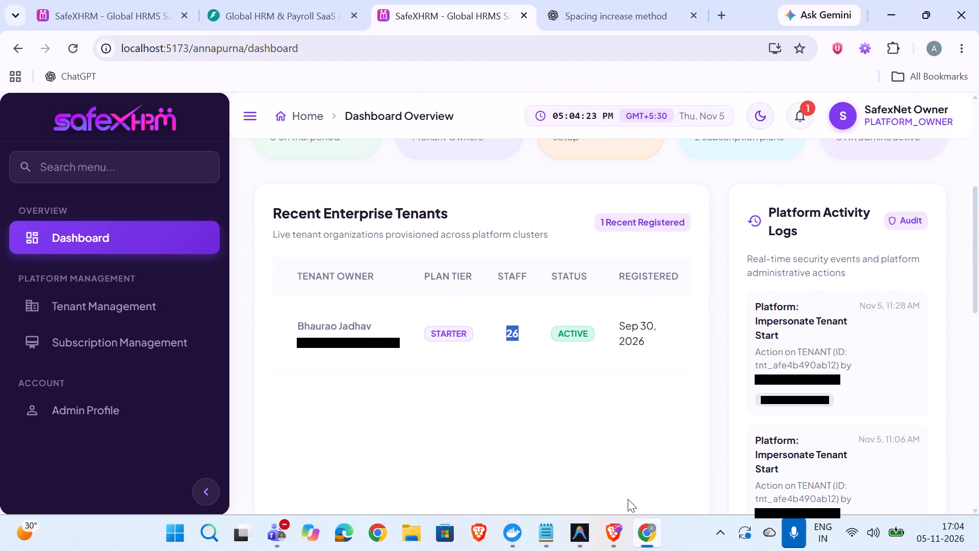
{"action": "scroll", "coordinate": [487, 298], "scroll_direction": "down", "scroll_amount": 2}
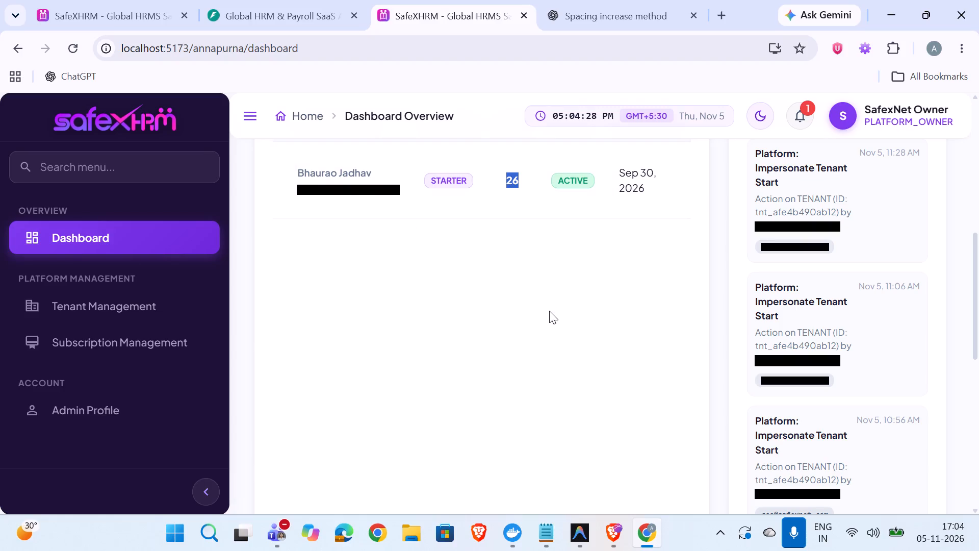
Check the Platform Users figure among the platform dashboard's summary cards.
{"action": "scroll", "coordinate": [499, 298], "scroll_direction": "up", "scroll_amount": 1}
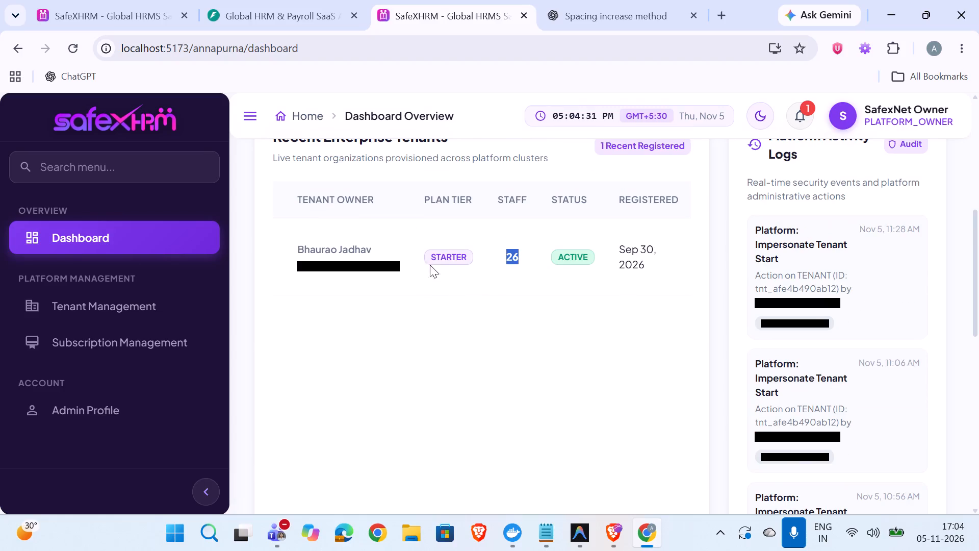
{"action": "scroll", "coordinate": [563, 288], "scroll_direction": "up", "scroll_amount": 3}
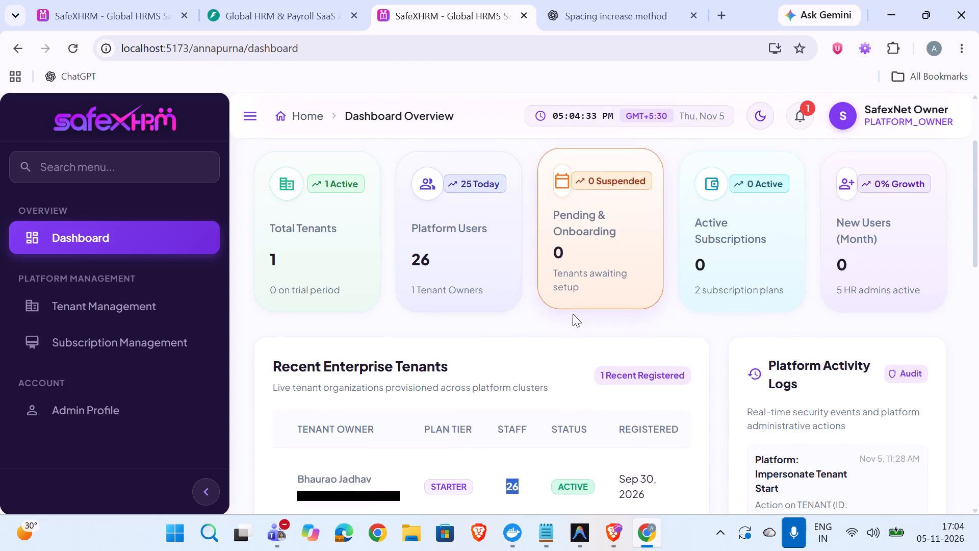
{"action": "scroll", "coordinate": [554, 355], "scroll_direction": "down", "scroll_amount": 1}
{"action": "scroll", "coordinate": [432, 222], "scroll_direction": "up", "scroll_amount": 2}
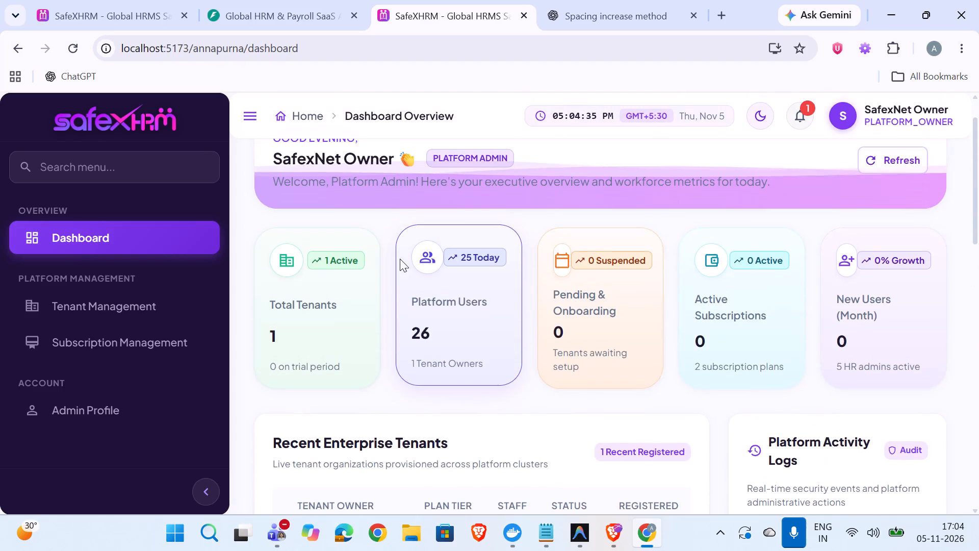
{"action": "left_click_drag", "start_coordinate": [408, 327], "coordinate": [450, 338]}
Recheck the tenant's staff figure under Recent Enterprise Tenants against the Platform Users card.
{"action": "scroll", "coordinate": [450, 338], "scroll_direction": "down", "scroll_amount": 4}
{"action": "left_click", "coordinate": [485, 388]}
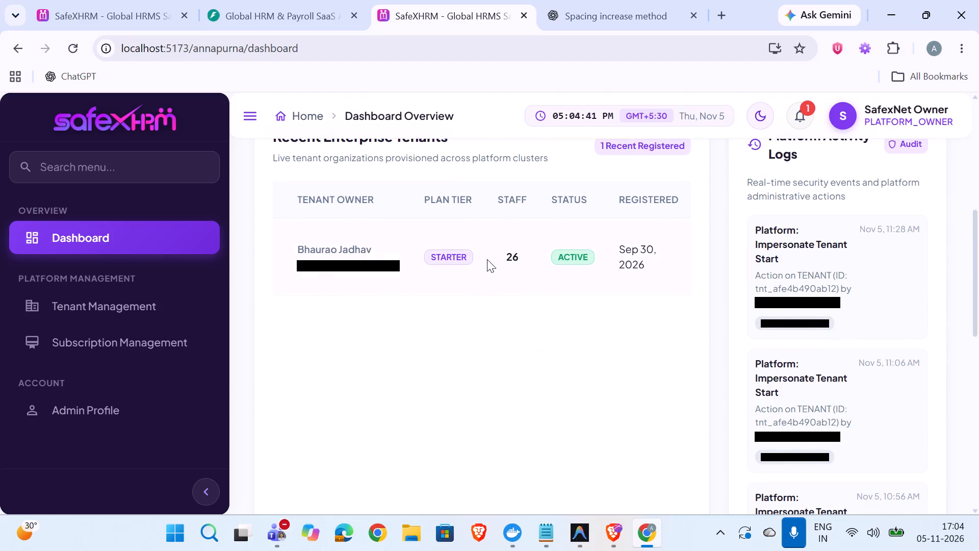
{"action": "left_click", "coordinate": [494, 257]}
{"action": "left_click_drag", "start_coordinate": [497, 259], "coordinate": [503, 263]}
{"action": "left_click_drag", "start_coordinate": [505, 264], "coordinate": [526, 268]}
{"action": "left_click_drag", "start_coordinate": [526, 268], "coordinate": [525, 268]}
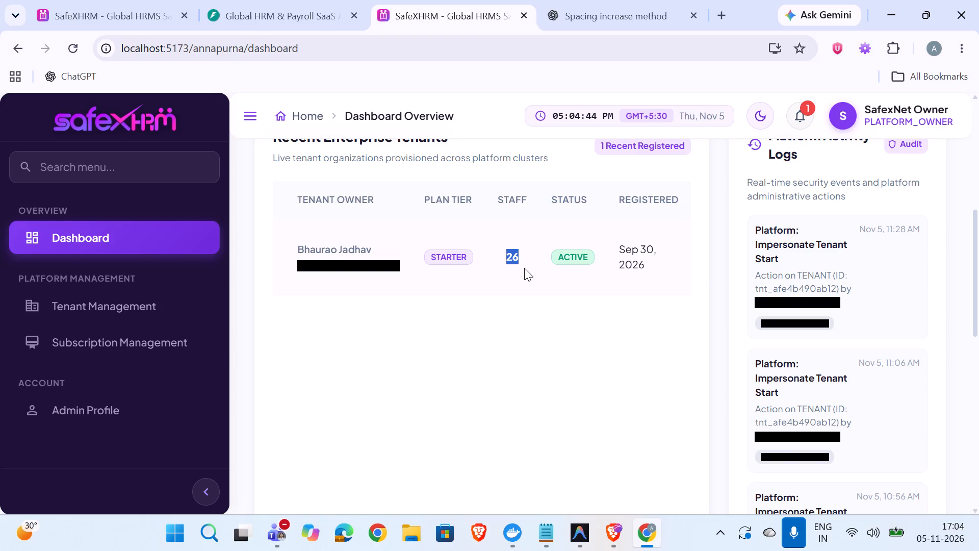
{"action": "triple_click", "coordinate": [509, 255]}
{"action": "left_click", "coordinate": [509, 255]}
{"action": "left_click", "coordinate": [510, 293]}
{"action": "scroll", "coordinate": [513, 256], "scroll_direction": "up", "scroll_amount": 4}
Return to Tenant Management and recheck the Staff Count column for Apex Global Technologies Ltd.
{"action": "left_click", "coordinate": [125, 310]}
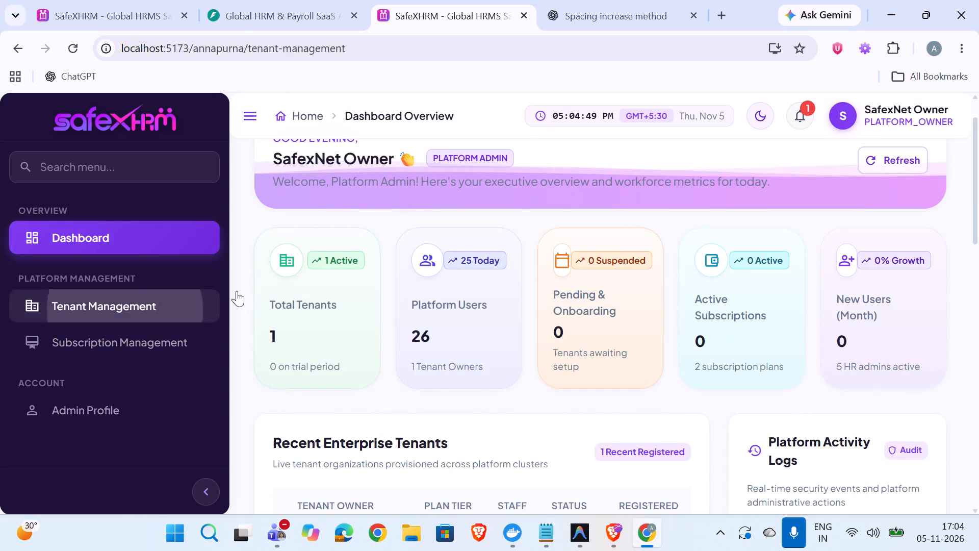
{"action": "scroll", "coordinate": [610, 454], "scroll_direction": "down", "scroll_amount": 5}
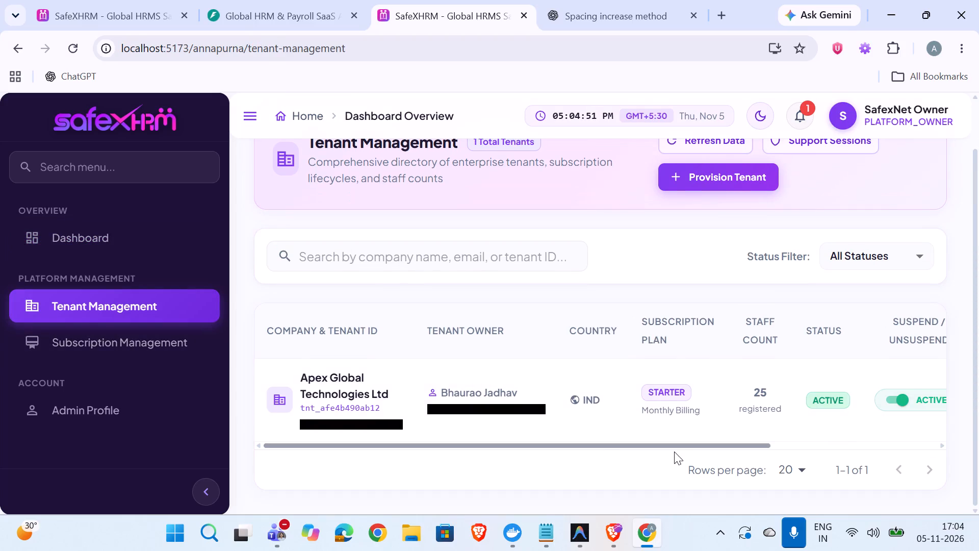
{"action": "left_click", "coordinate": [673, 450]}
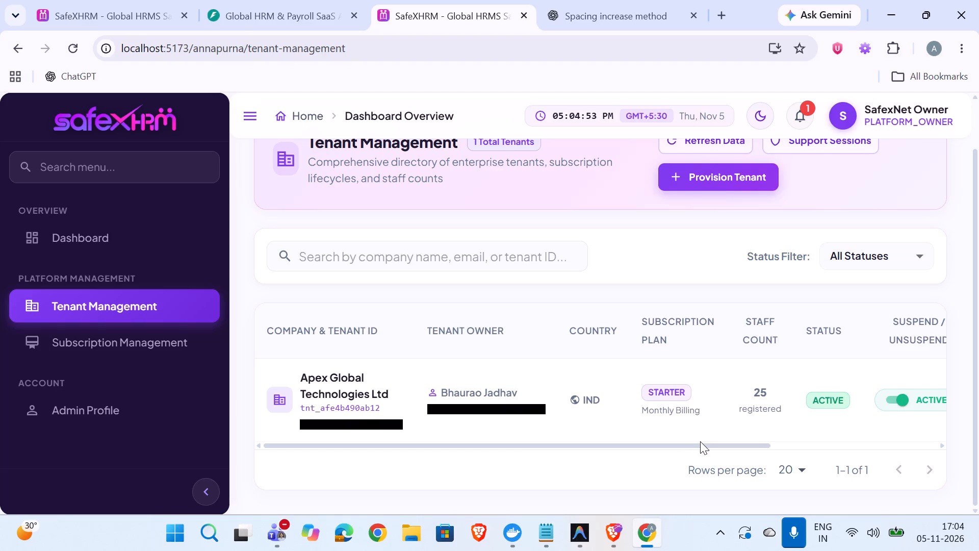
{"action": "left_click_drag", "start_coordinate": [706, 447], "coordinate": [758, 446]}
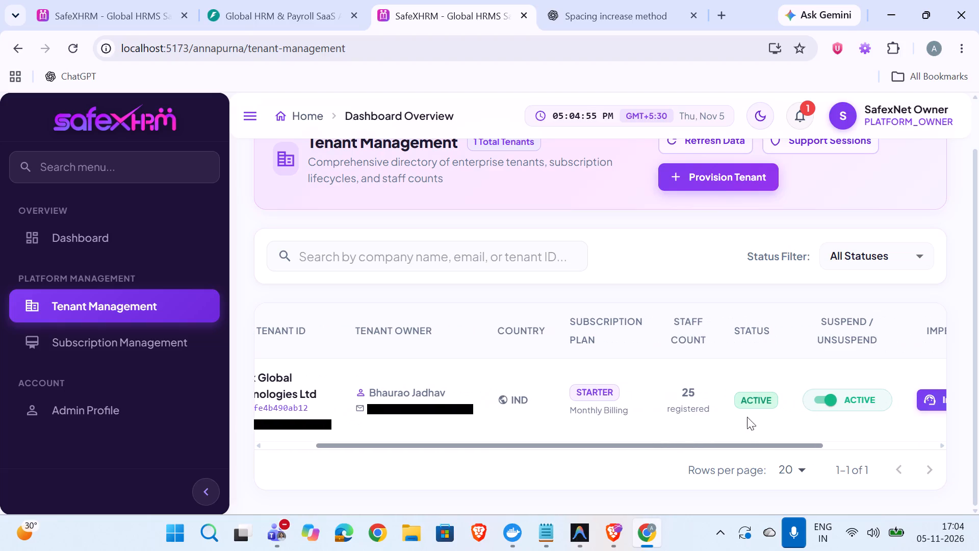
{"action": "left_click_drag", "start_coordinate": [671, 323], "coordinate": [708, 342]}
{"action": "left_click_drag", "start_coordinate": [708, 342], "coordinate": [712, 350]}
{"action": "left_click", "coordinate": [692, 386]}
{"action": "triple_click", "coordinate": [692, 386]}
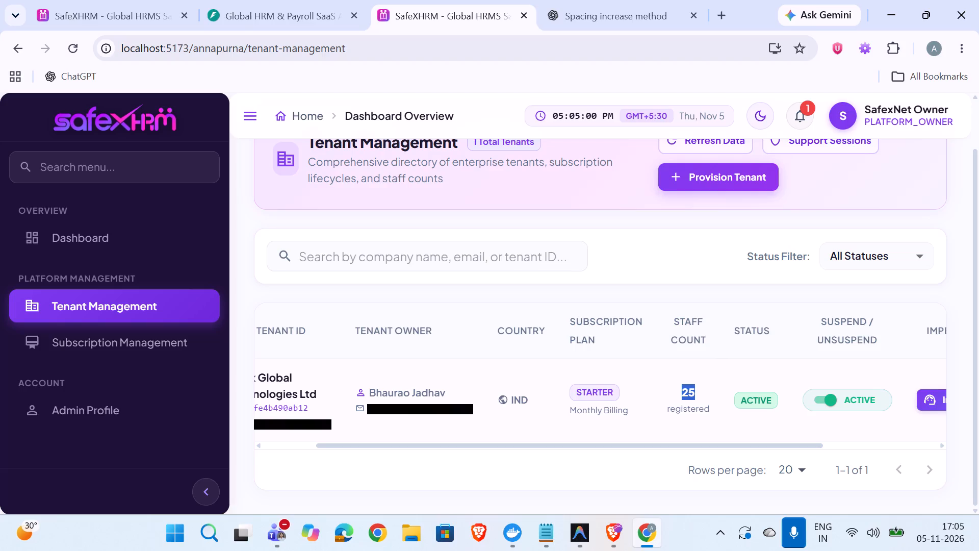
Switch to the tenant owner's dashboard and examine its workforce metrics through to Workforce License Capacity.
{"action": "left_click", "coordinate": [88, 0]}
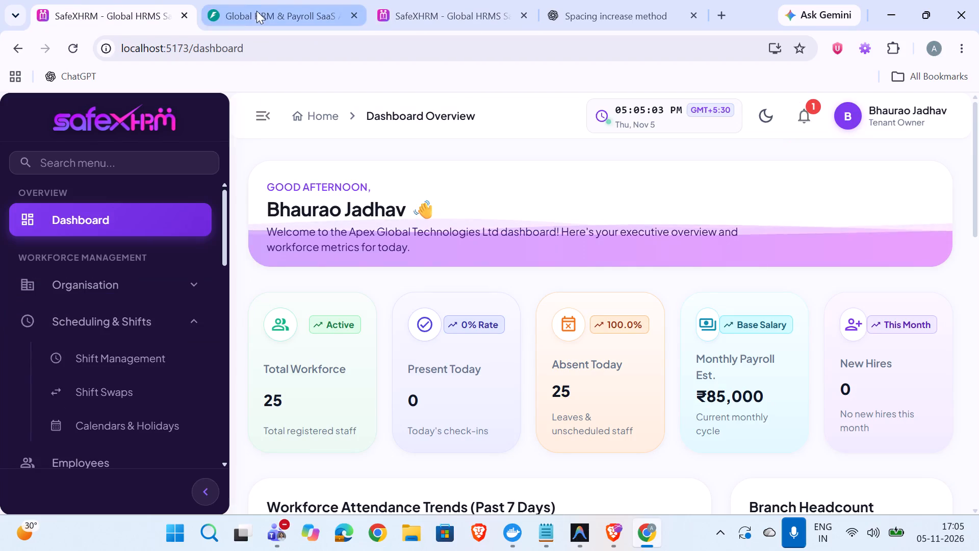
{"action": "scroll", "coordinate": [613, 236], "scroll_direction": "up", "scroll_amount": 3}
{"action": "scroll", "coordinate": [587, 256], "scroll_direction": "down", "scroll_amount": 5}
{"action": "scroll", "coordinate": [393, 344], "scroll_direction": "down", "scroll_amount": 5}
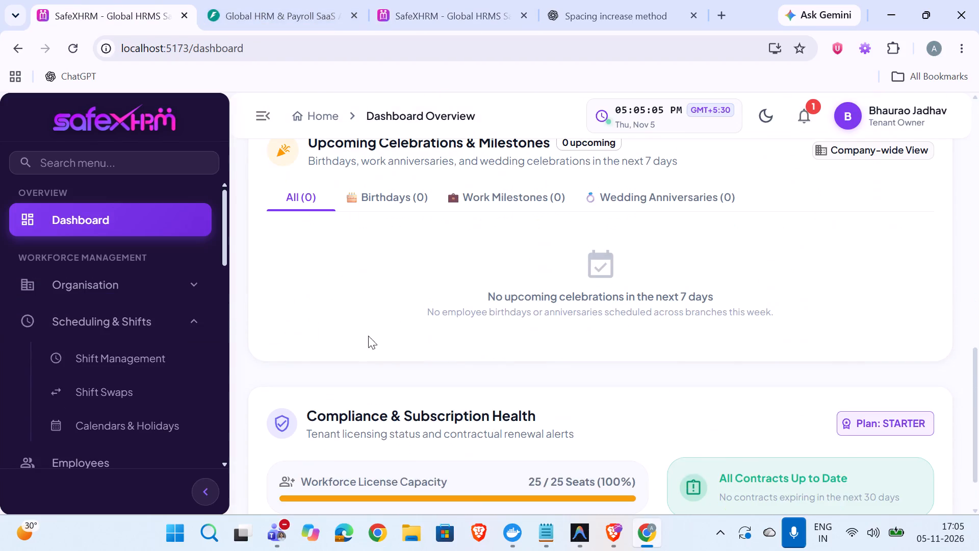
{"action": "scroll", "coordinate": [492, 408], "scroll_direction": "down", "scroll_amount": 5}
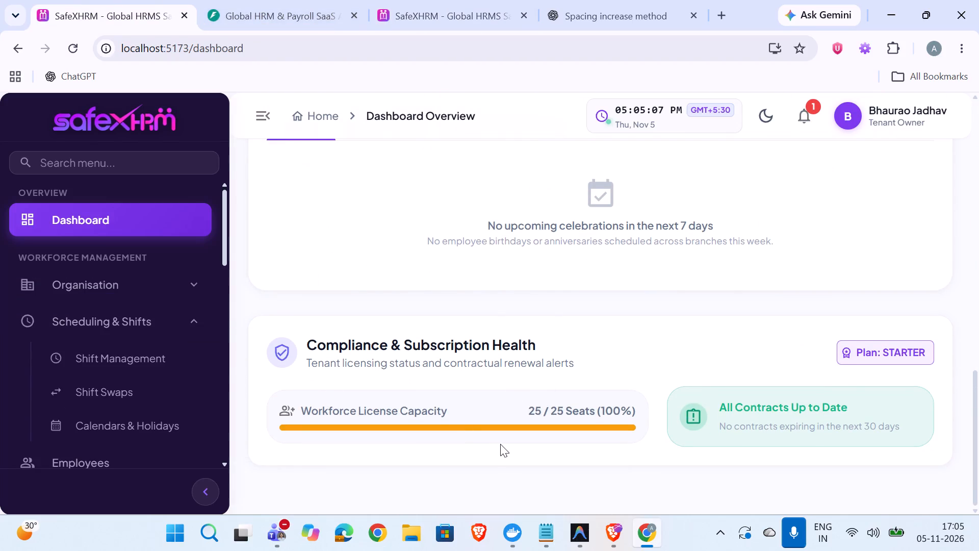
{"action": "scroll", "coordinate": [500, 444], "scroll_direction": "down", "scroll_amount": 4}
Open the Employee Master page in the tenant owner's workspace.
{"action": "left_click", "coordinate": [139, 288]}
{"action": "left_click", "coordinate": [139, 288]}
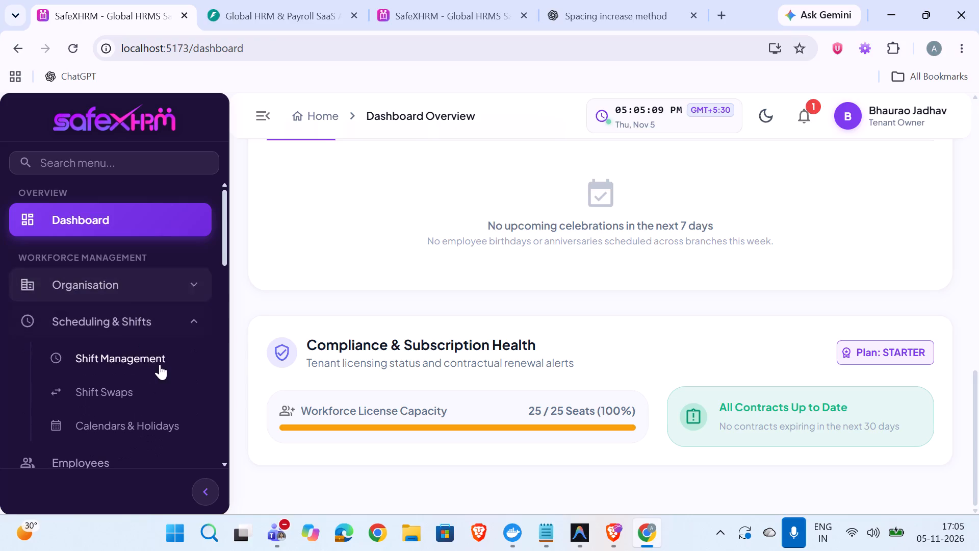
{"action": "scroll", "coordinate": [159, 427], "scroll_direction": "down", "scroll_amount": 2}
{"action": "left_click", "coordinate": [101, 339]}
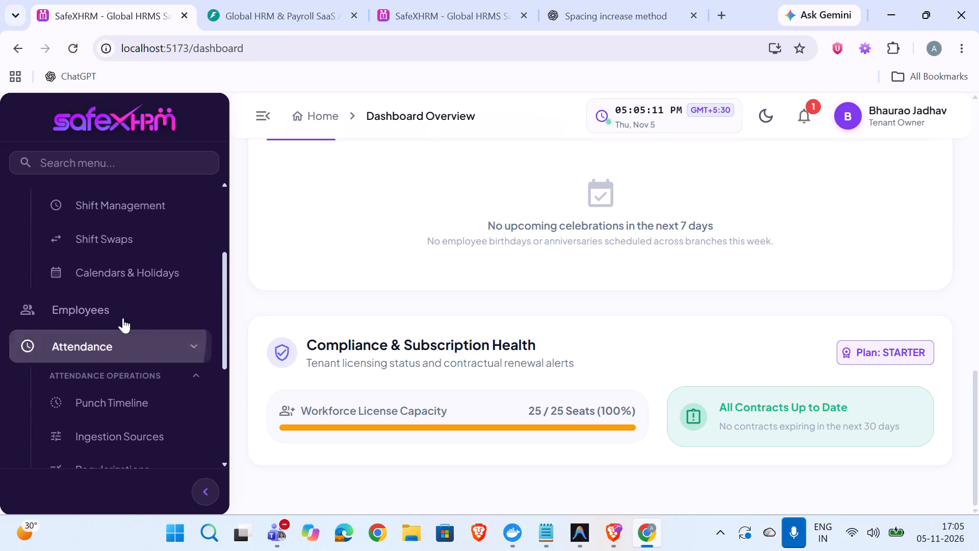
{"action": "left_click", "coordinate": [118, 309]}
{"action": "scroll", "coordinate": [512, 412], "scroll_direction": "up", "scroll_amount": 5}
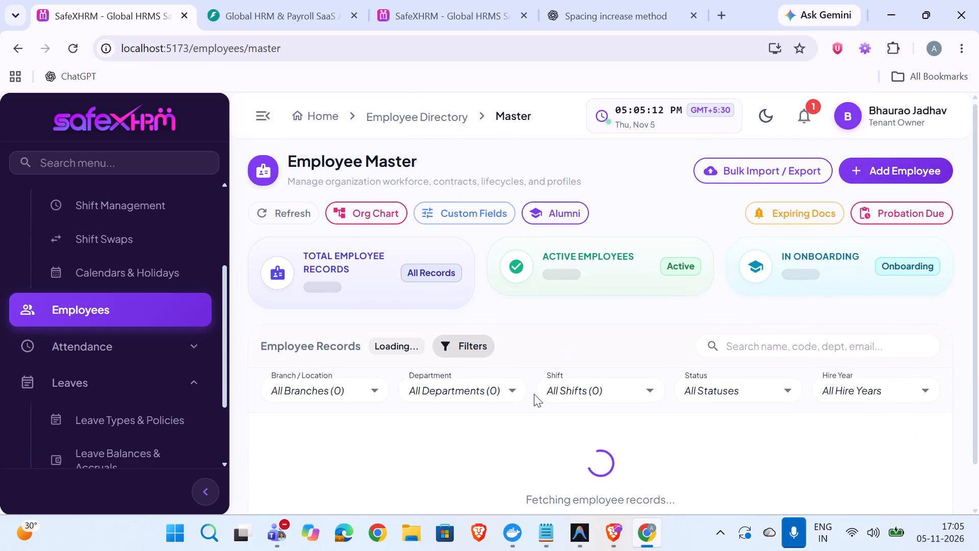
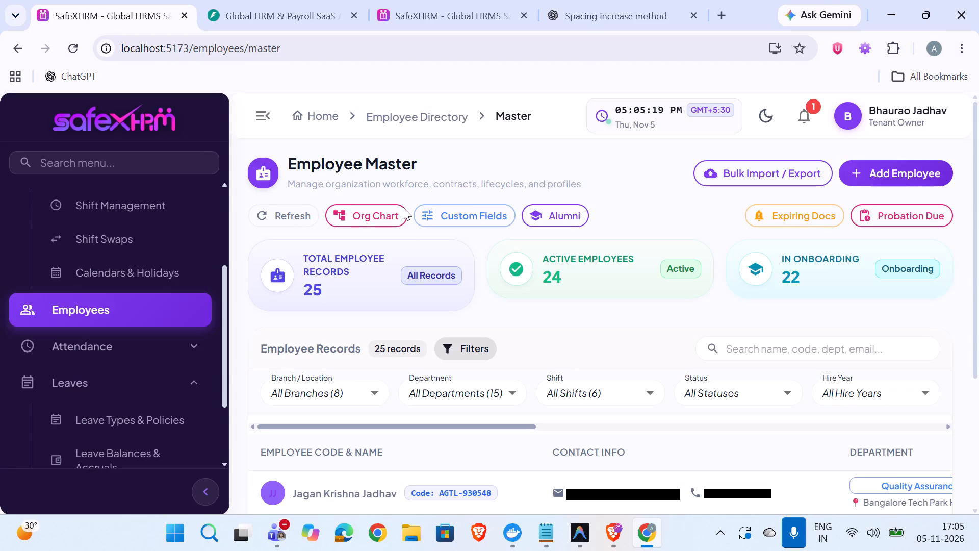
Open the Add Employee form from the Employee Master page.
{"action": "double_click", "coordinate": [897, 167]}
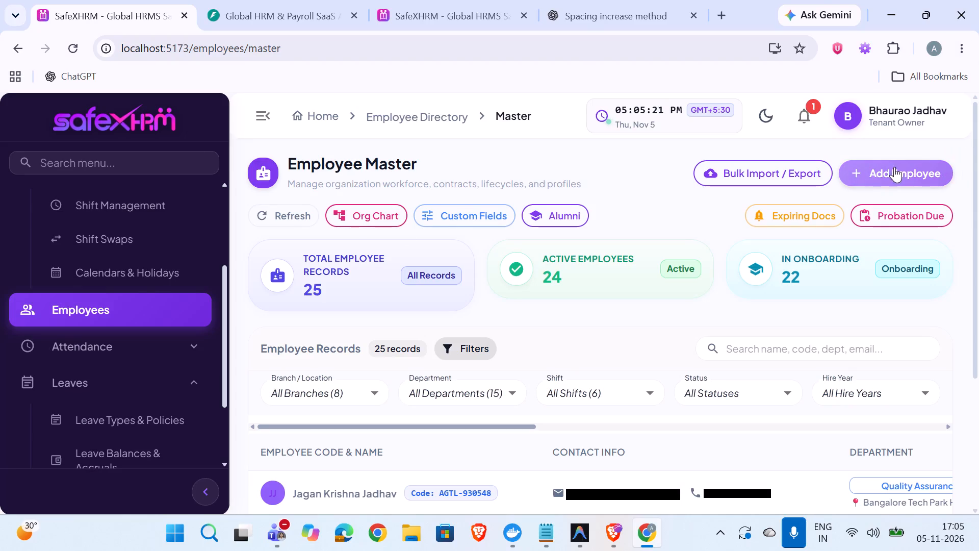
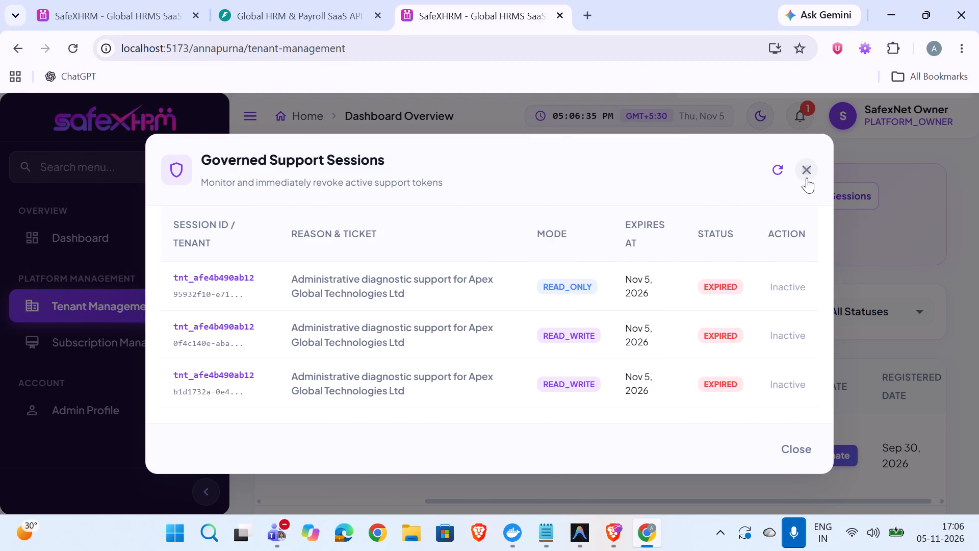
Open the impersonation form for Apex Global Technologies Ltd and examine its support session access options.
{"action": "scroll", "coordinate": [765, 509], "scroll_direction": "down", "scroll_amount": 3}
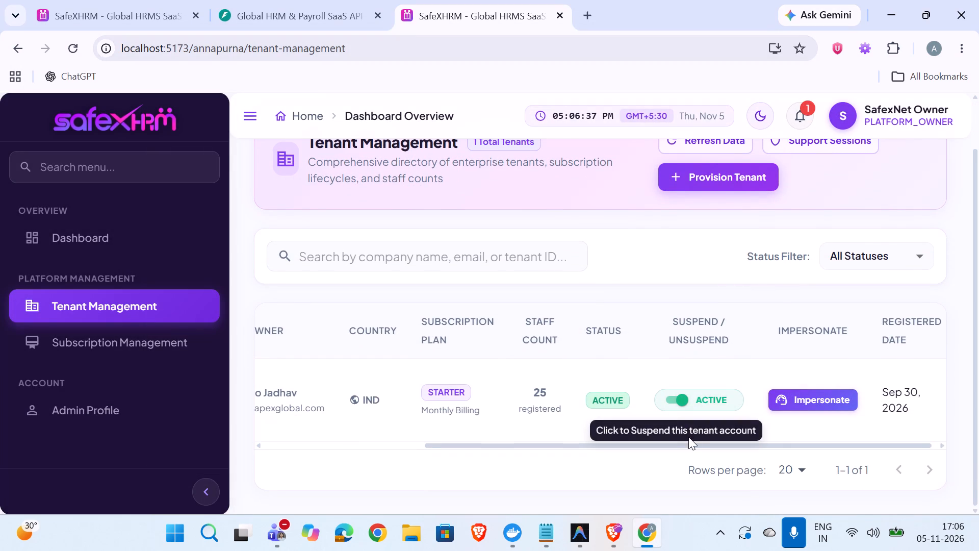
{"action": "left_click_drag", "start_coordinate": [691, 443], "coordinate": [740, 441]}
{"action": "double_click", "coordinate": [770, 410]}
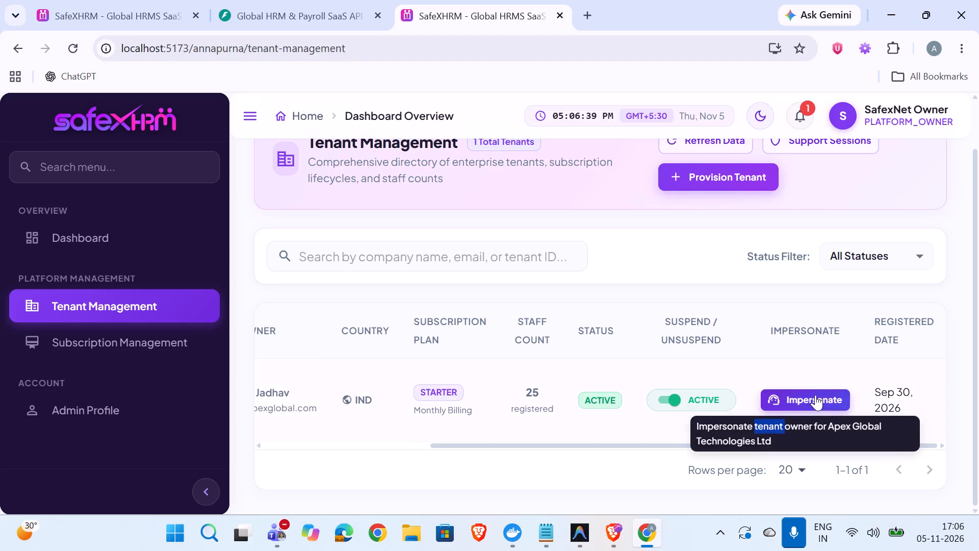
{"action": "left_click", "coordinate": [815, 395]}
{"action": "scroll", "coordinate": [640, 404], "scroll_direction": "down", "scroll_amount": 5}
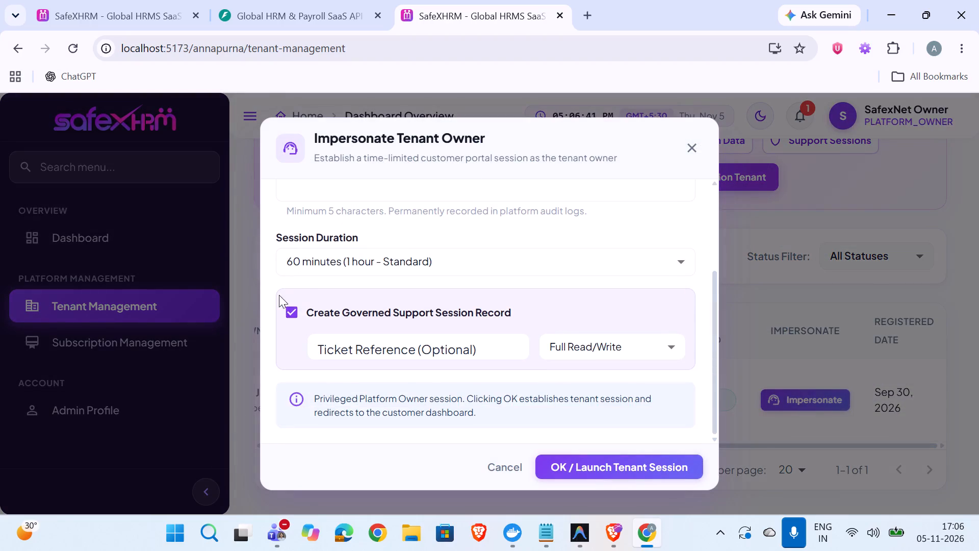
{"action": "left_click_drag", "start_coordinate": [277, 282], "coordinate": [548, 380]}
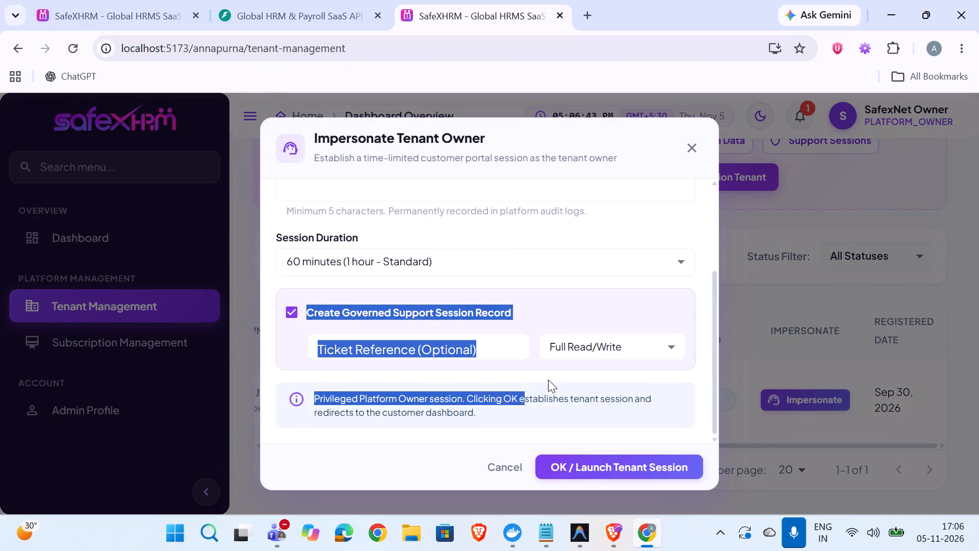
{"action": "left_click_drag", "start_coordinate": [548, 380], "coordinate": [682, 355]}
{"action": "left_click", "coordinate": [682, 355]}
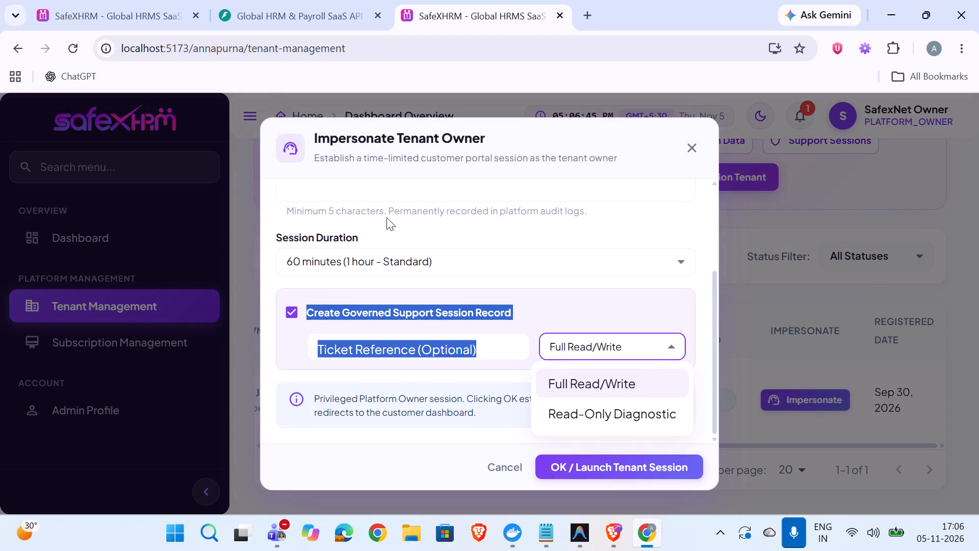
{"action": "double_click", "coordinate": [589, 300]}
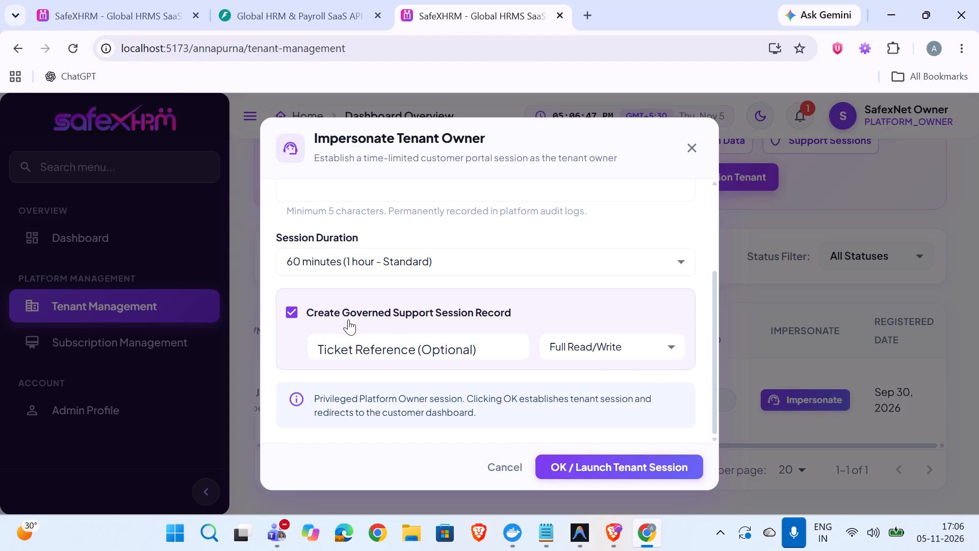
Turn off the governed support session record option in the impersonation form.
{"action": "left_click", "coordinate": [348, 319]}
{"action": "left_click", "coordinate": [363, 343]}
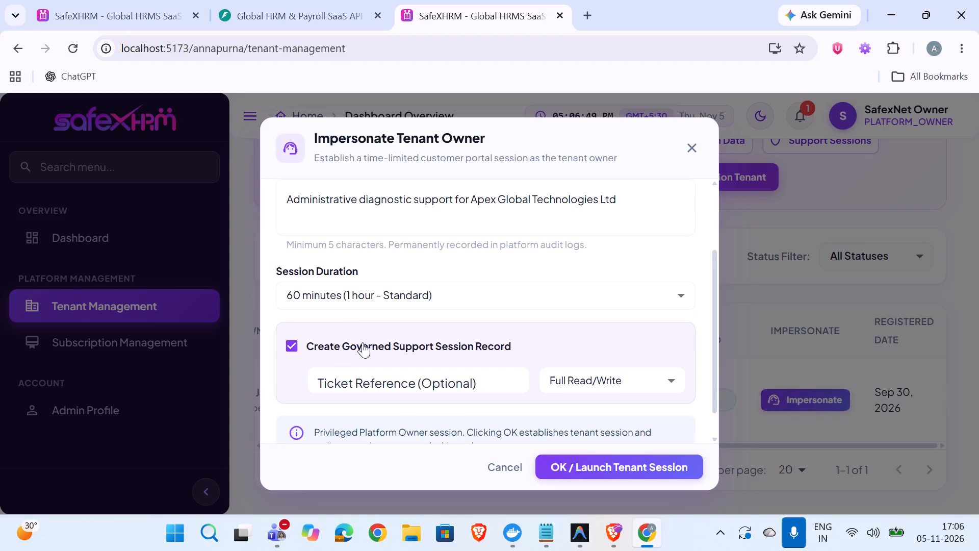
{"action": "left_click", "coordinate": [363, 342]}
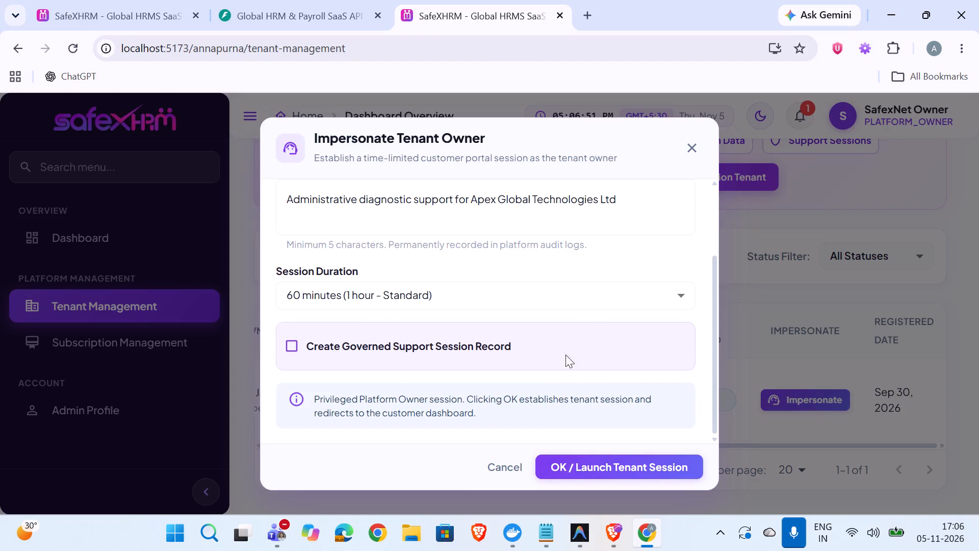
Examine the tenant details and reason for impersonation, and close the form without launching a session.
{"action": "scroll", "coordinate": [590, 319], "scroll_direction": "up", "scroll_amount": 5}
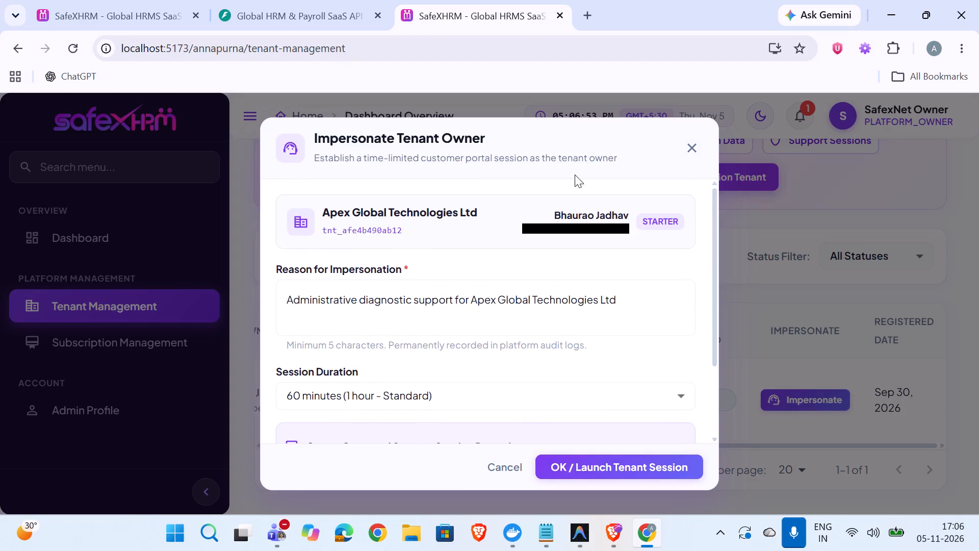
{"action": "left_click", "coordinate": [327, 235]}
{"action": "left_click", "coordinate": [399, 324]}
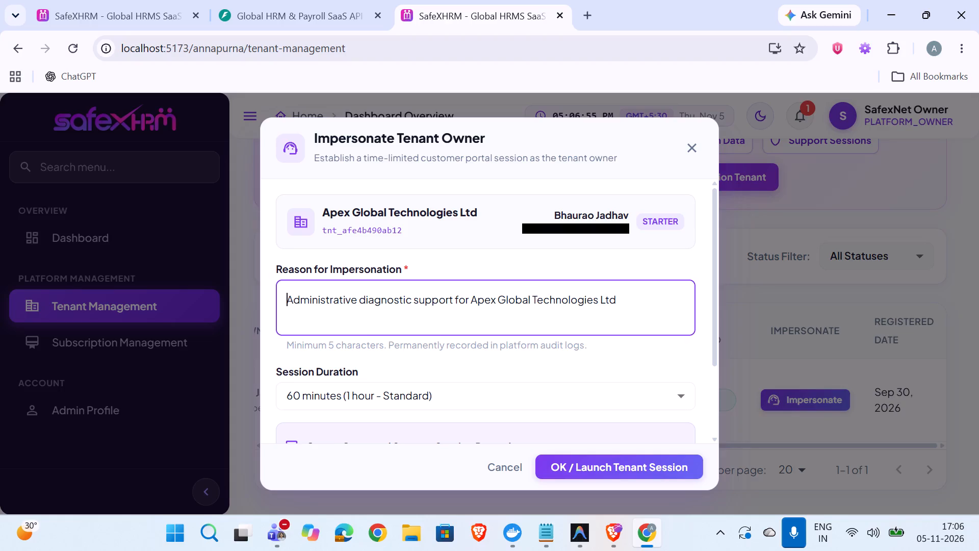
{"action": "triple_click", "coordinate": [401, 309]}
{"action": "double_click", "coordinate": [403, 309]}
{"action": "left_click_drag", "start_coordinate": [269, 270], "coordinate": [430, 291]}
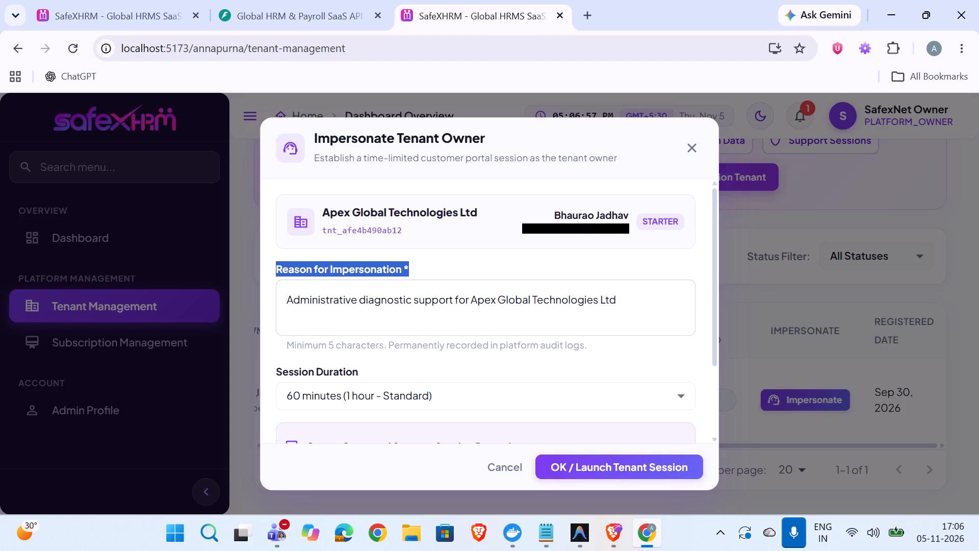
{"action": "left_click_drag", "start_coordinate": [430, 291], "coordinate": [446, 344]}
{"action": "triple_click", "coordinate": [442, 302]}
{"action": "triple_click", "coordinate": [442, 302]}
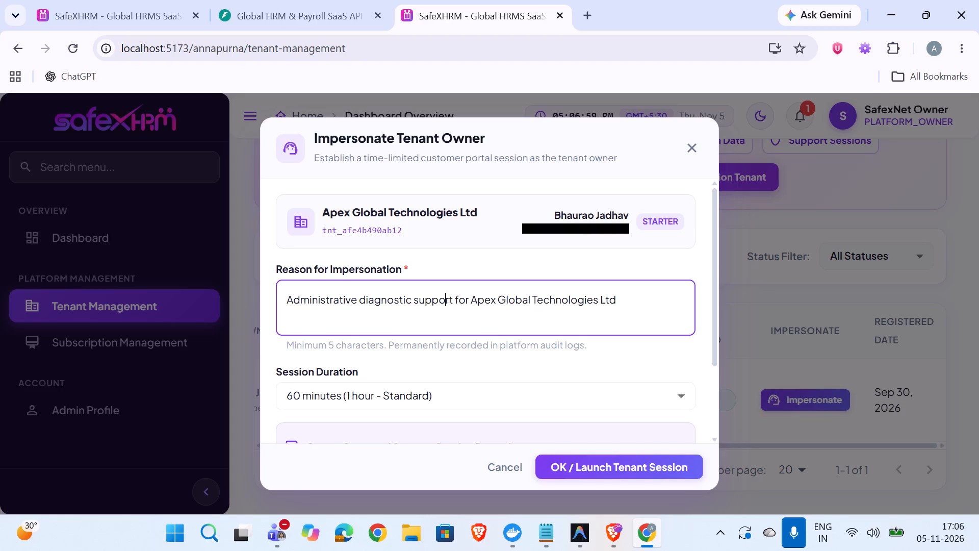
{"action": "double_click", "coordinate": [456, 339]}
{"action": "left_click", "coordinate": [699, 149]}
Reopen the governed support sessions list from Tenant Management.
{"action": "scroll", "coordinate": [683, 201], "scroll_direction": "up", "scroll_amount": 4}
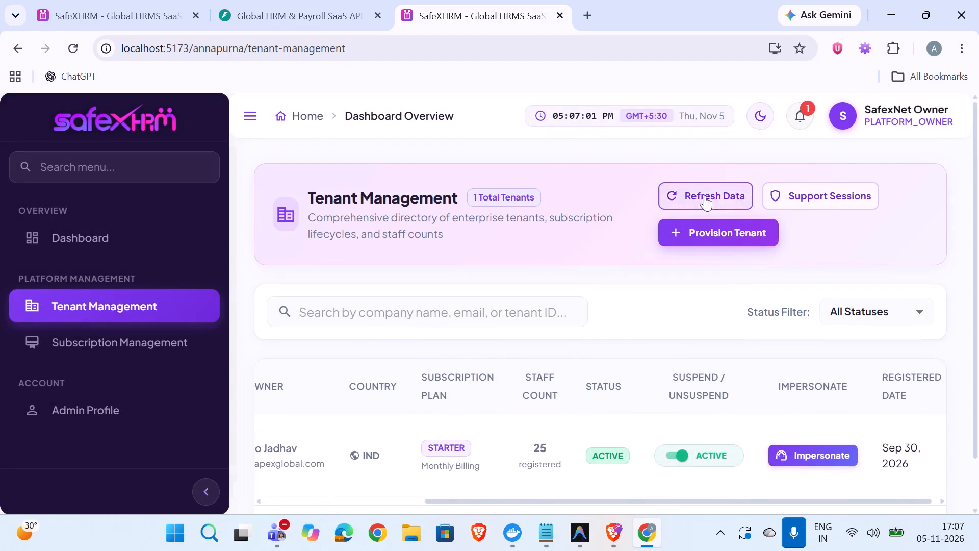
{"action": "left_click", "coordinate": [808, 198]}
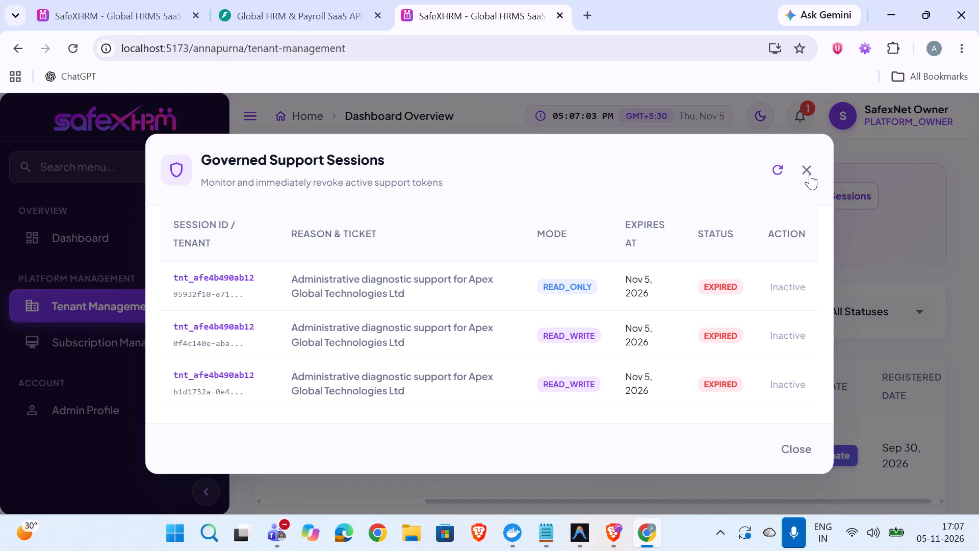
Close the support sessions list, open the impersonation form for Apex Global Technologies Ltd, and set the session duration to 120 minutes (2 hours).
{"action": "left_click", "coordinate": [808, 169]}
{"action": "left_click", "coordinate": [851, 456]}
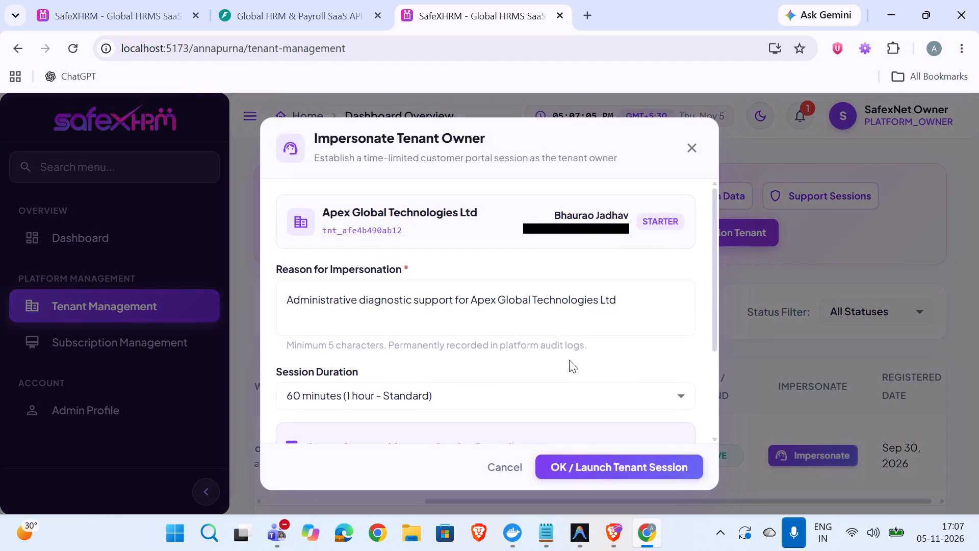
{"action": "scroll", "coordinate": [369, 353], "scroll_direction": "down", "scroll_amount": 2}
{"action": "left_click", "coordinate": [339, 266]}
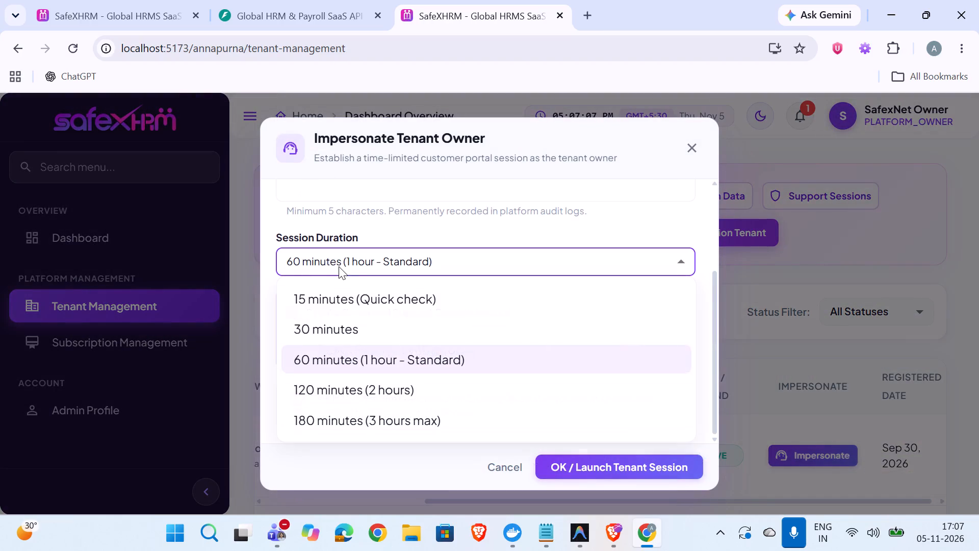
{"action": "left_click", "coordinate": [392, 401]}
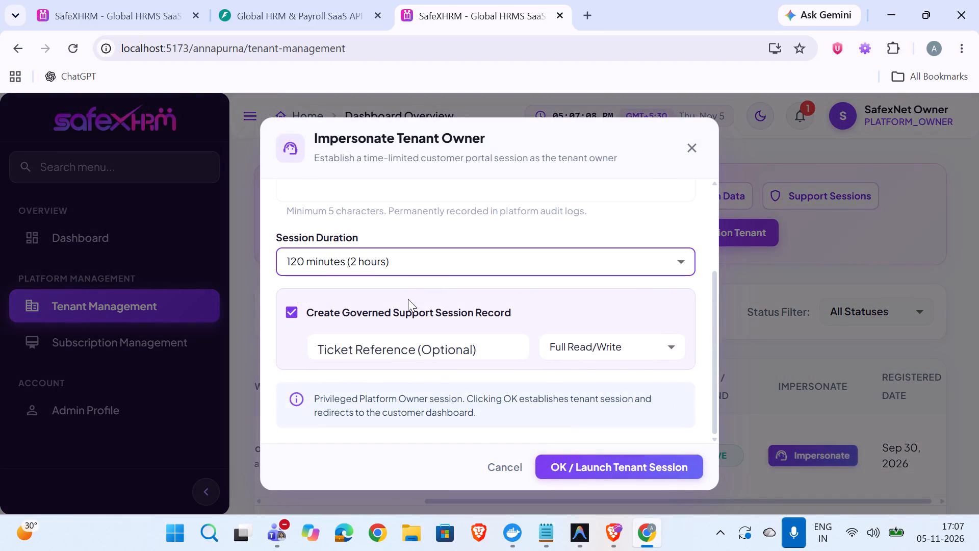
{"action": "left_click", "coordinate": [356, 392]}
Examine the reason for impersonation in the form, and close it without launching a tenant session.
{"action": "scroll", "coordinate": [372, 374], "scroll_direction": "up", "scroll_amount": 2}
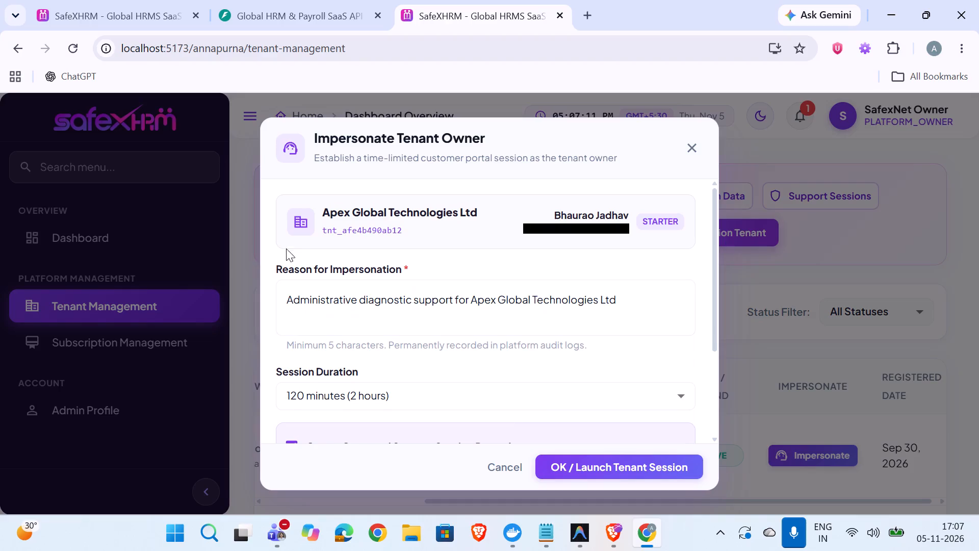
{"action": "left_click_drag", "start_coordinate": [271, 266], "coordinate": [628, 331]}
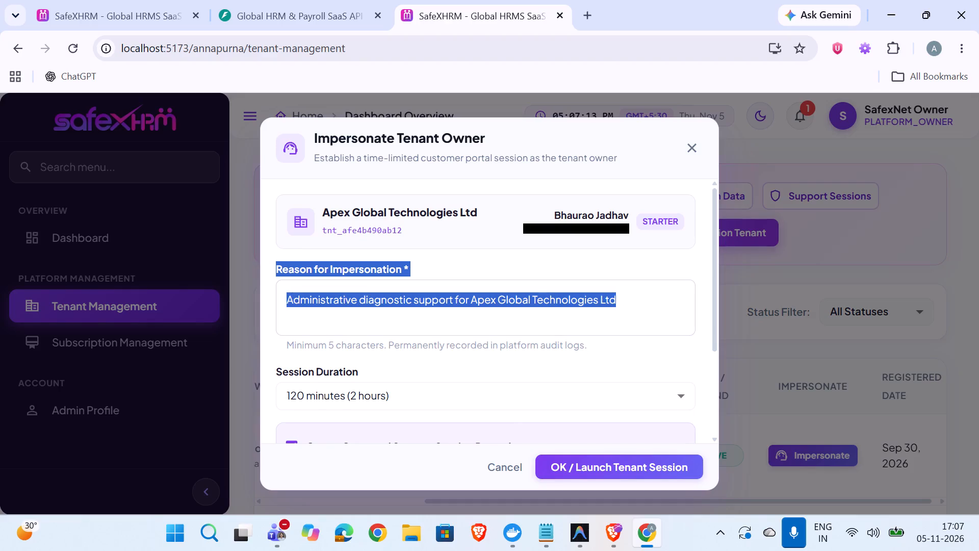
{"action": "left_click_drag", "start_coordinate": [628, 331], "coordinate": [624, 309]}
{"action": "left_click", "coordinate": [566, 286]}
{"action": "triple_click", "coordinate": [424, 259]}
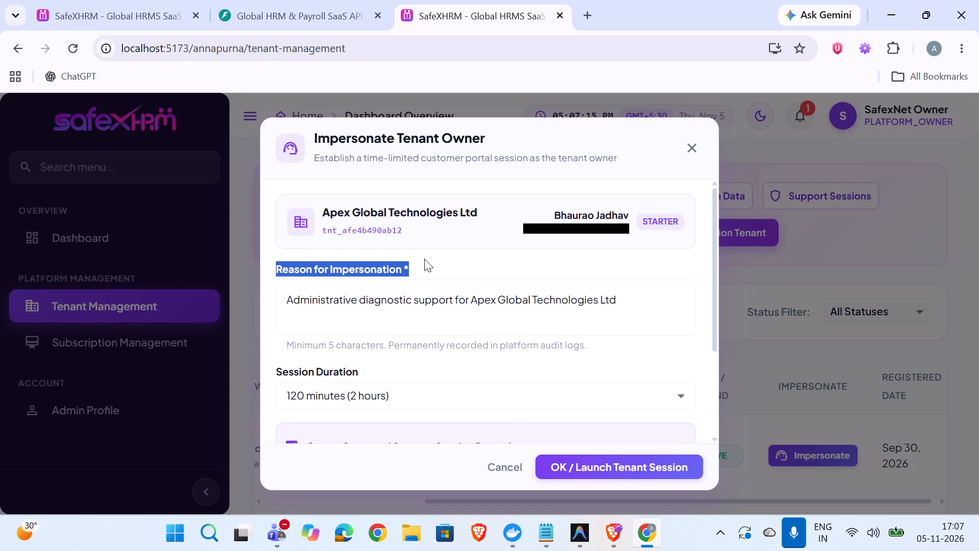
{"action": "left_click", "coordinate": [424, 259]}
{"action": "scroll", "coordinate": [470, 284], "scroll_direction": "up", "scroll_amount": 4}
{"action": "left_click", "coordinate": [698, 156]}
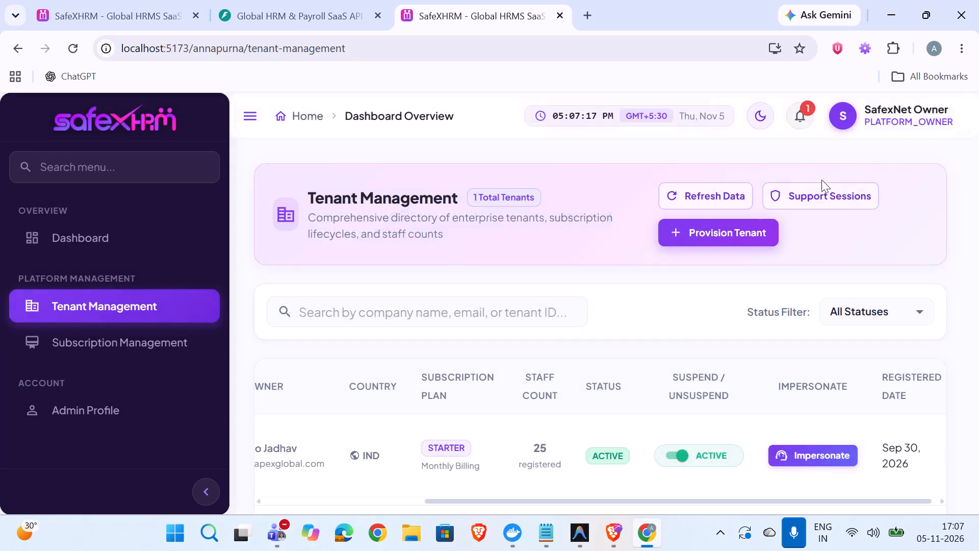
Reopen the governed support sessions list to compare its reason, mode and expiry columns with the impersonation form.
{"action": "left_click", "coordinate": [815, 186]}
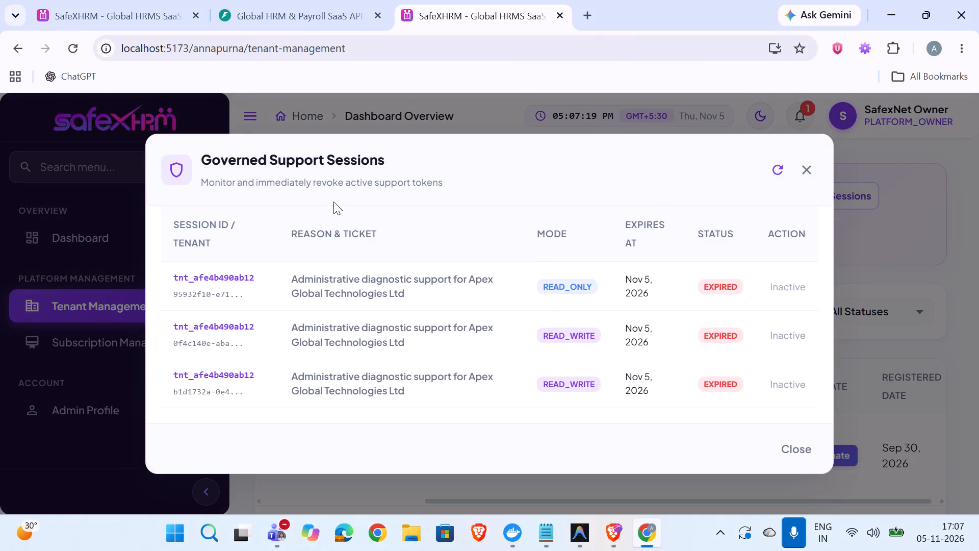
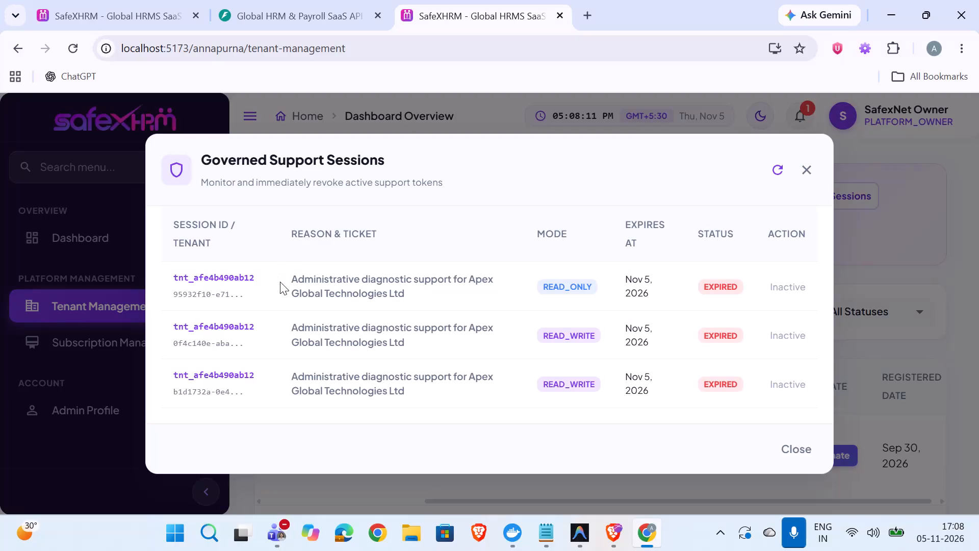
Examine the reason, mode, expiry and status entries of the governed support sessions, and close the list.
{"action": "left_click", "coordinate": [280, 282]}
{"action": "left_click_drag", "start_coordinate": [284, 283], "coordinate": [312, 294]}
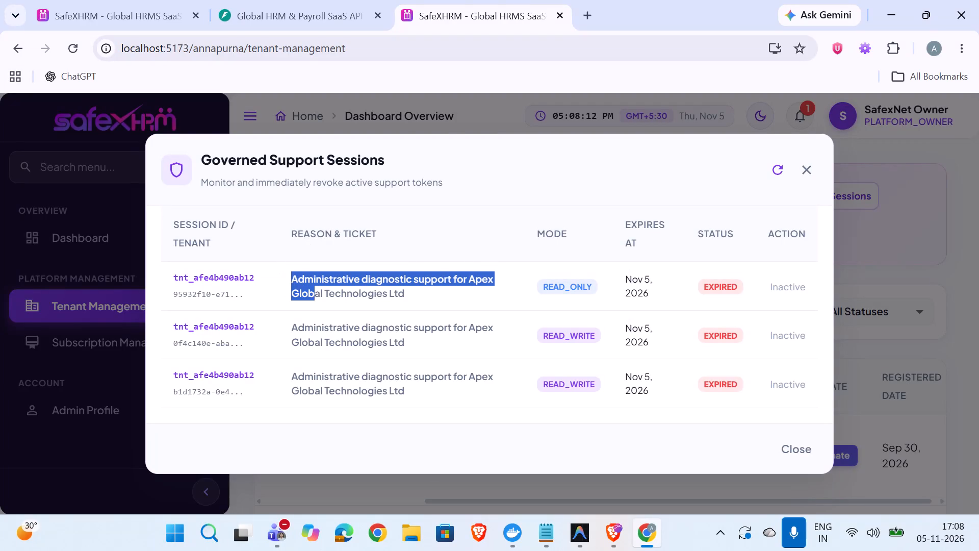
{"action": "left_click_drag", "start_coordinate": [312, 294], "coordinate": [423, 302]}
{"action": "triple_click", "coordinate": [430, 286]}
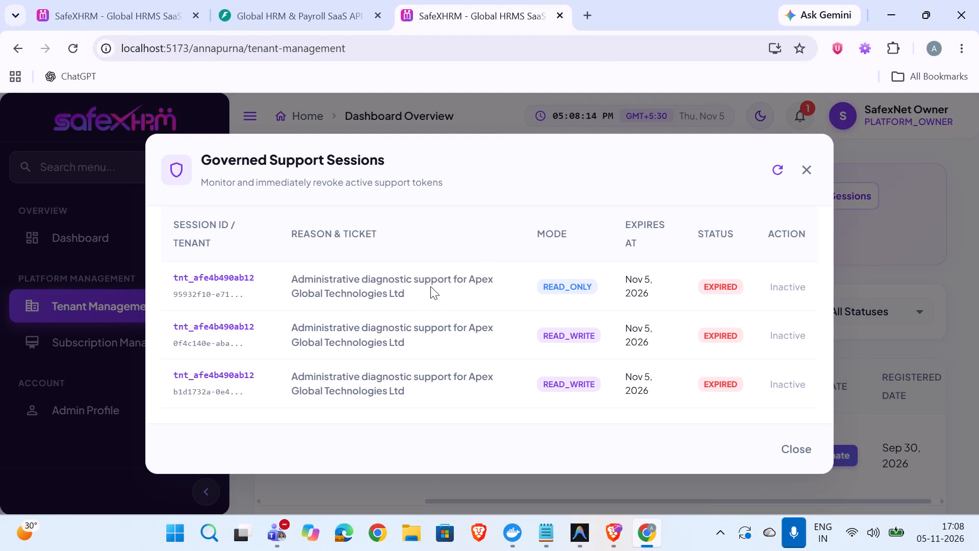
{"action": "left_click_drag", "start_coordinate": [198, 160], "coordinate": [519, 415]}
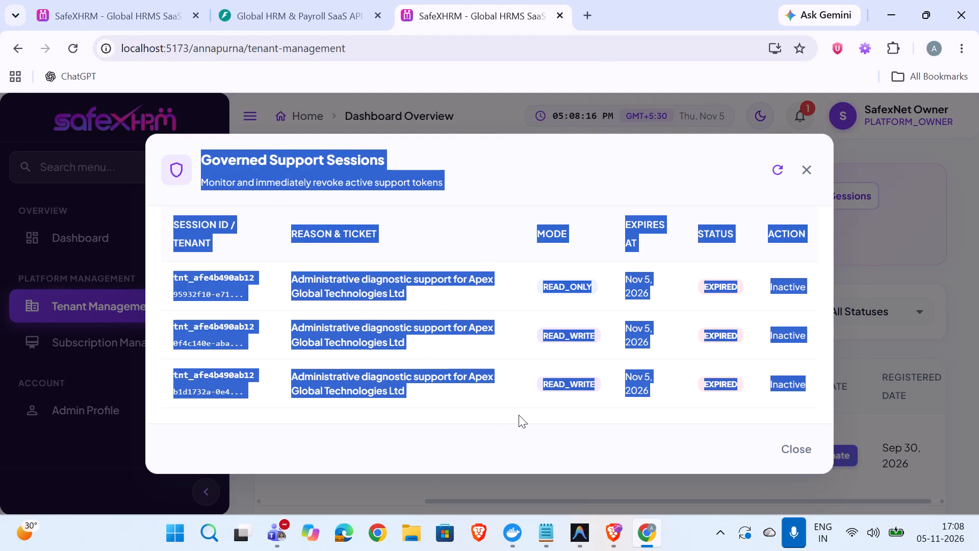
{"action": "left_click_drag", "start_coordinate": [519, 415], "coordinate": [825, 367]}
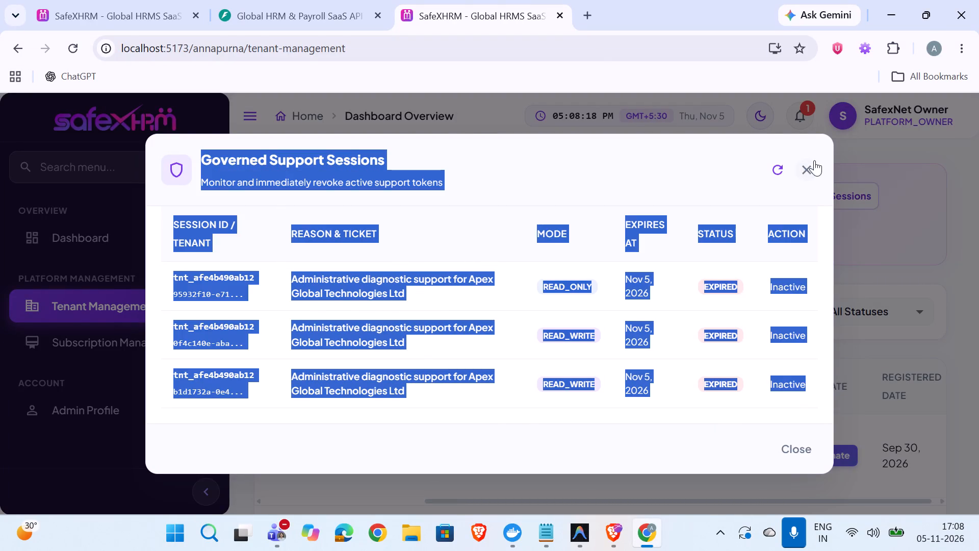
{"action": "left_click", "coordinate": [808, 162]}
Refresh the tenant directory data in Tenant Management.
{"action": "left_click", "coordinate": [748, 189]}
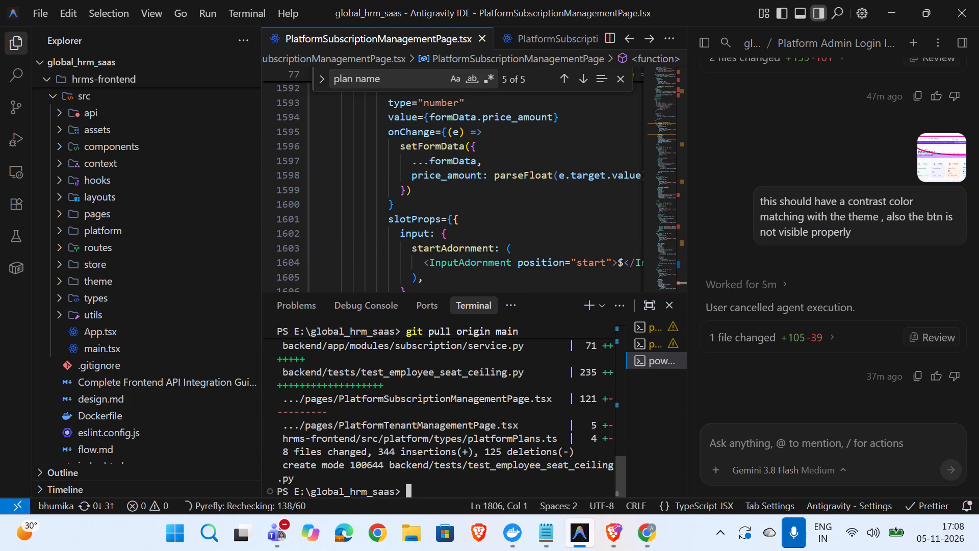
Sync the local bhumika branch's outgoing commits with origin/bhumika from Source Control.
{"action": "double_click", "coordinate": [22, 101]}
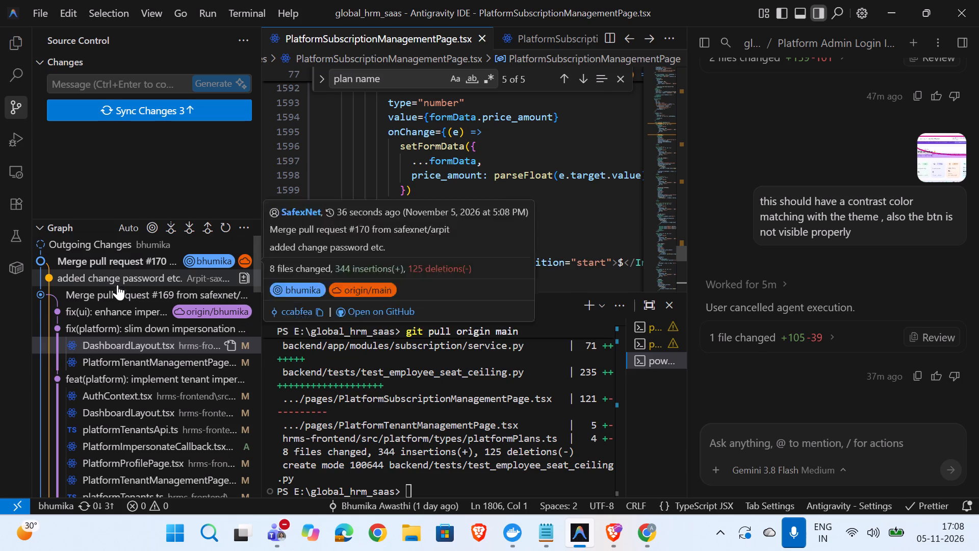
{"action": "left_click", "coordinate": [157, 110]}
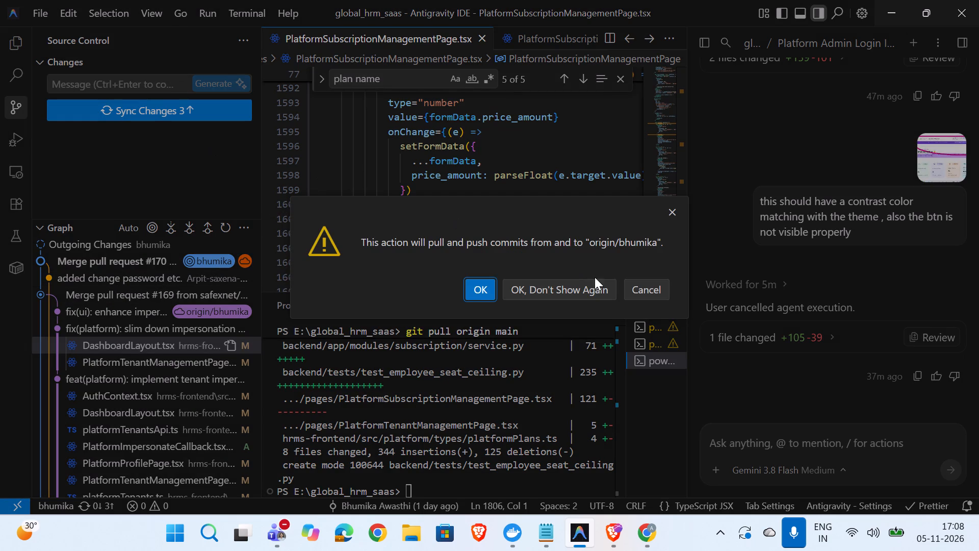
{"action": "left_click", "coordinate": [477, 297]}
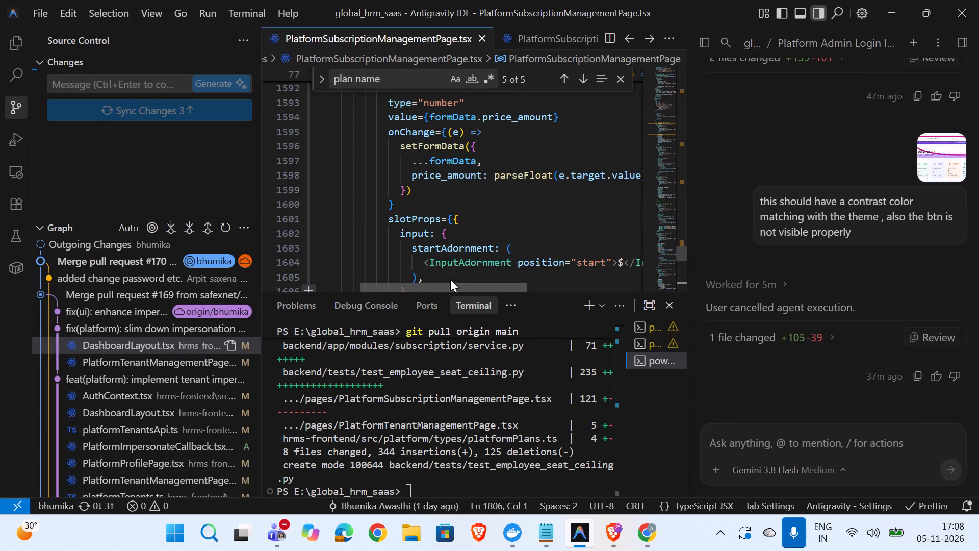
Examine the files changed in the "added change password etc." commit, and return to the project's file explorer.
{"action": "left_click", "coordinate": [98, 283]}
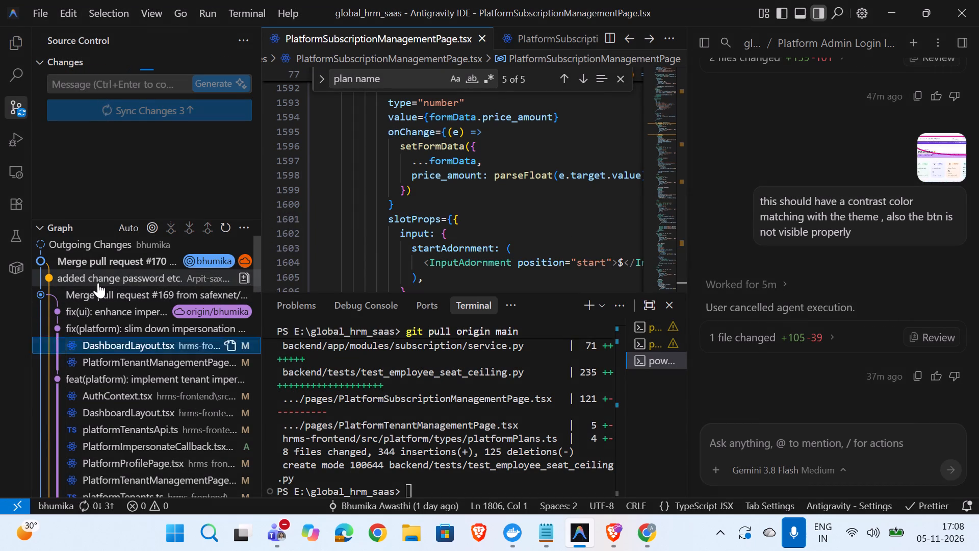
{"action": "scroll", "coordinate": [155, 414], "scroll_direction": "down", "scroll_amount": 1}
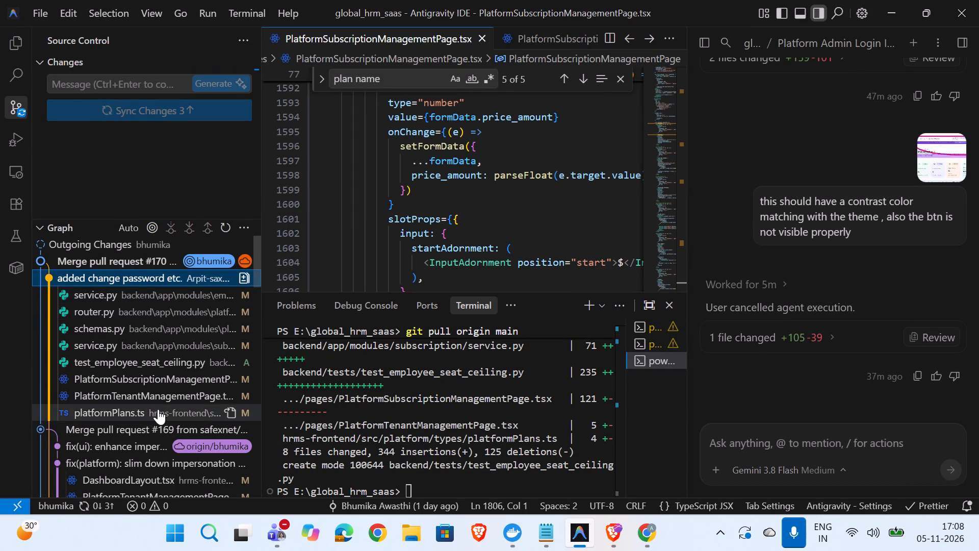
{"action": "scroll", "coordinate": [158, 409], "scroll_direction": "down", "scroll_amount": 1}
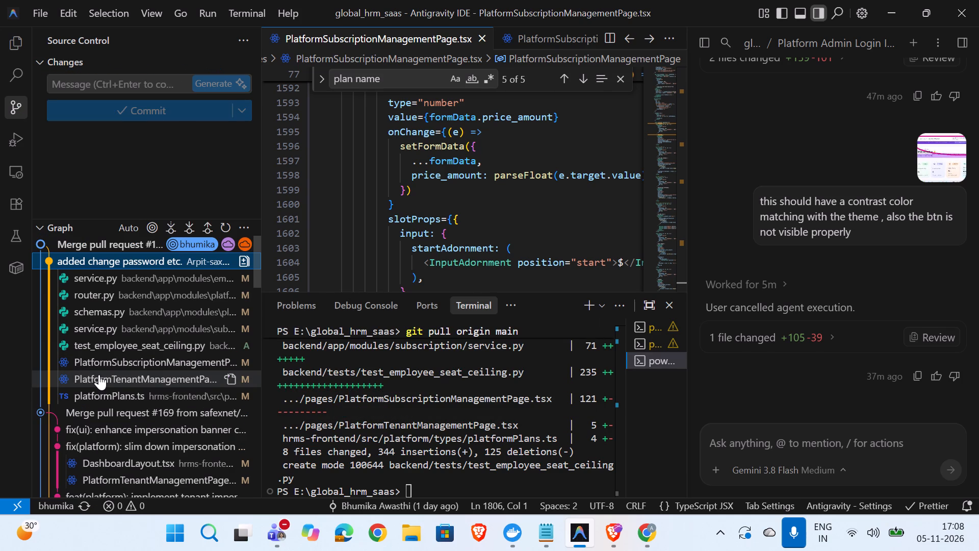
{"action": "scroll", "coordinate": [101, 372], "scroll_direction": "up", "scroll_amount": 4}
{"action": "left_click", "coordinate": [465, 209]}
{"action": "left_click", "coordinate": [12, 39]}
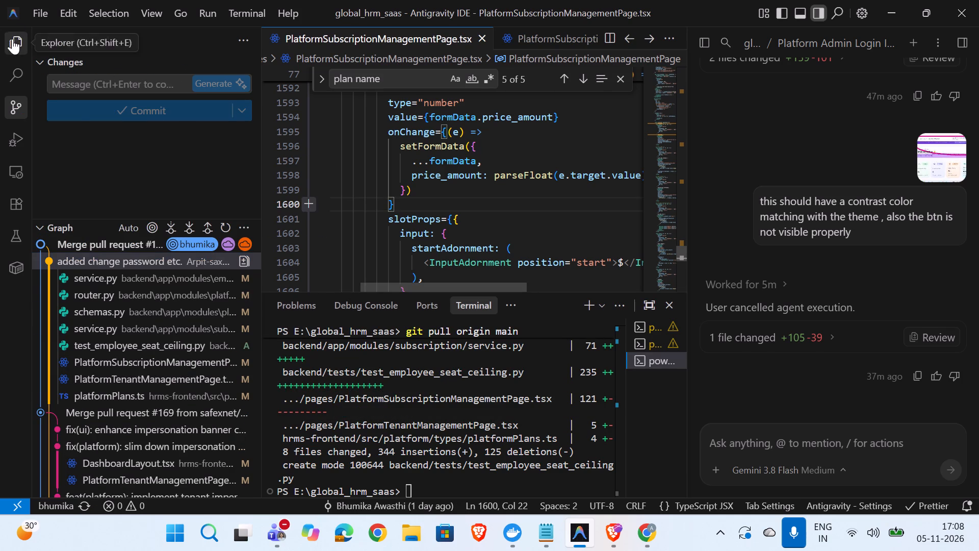
{"action": "triple_click", "coordinate": [393, 194]}
{"action": "double_click", "coordinate": [409, 201]}
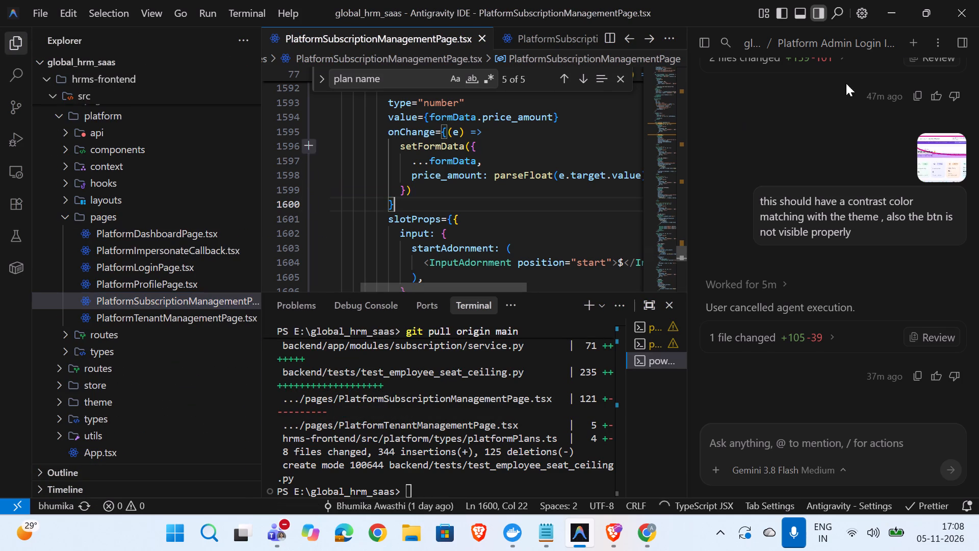
Return to the SafeXHRM page in Chrome and retry loading the tenant directory.
{"action": "left_click", "coordinate": [887, 11]}
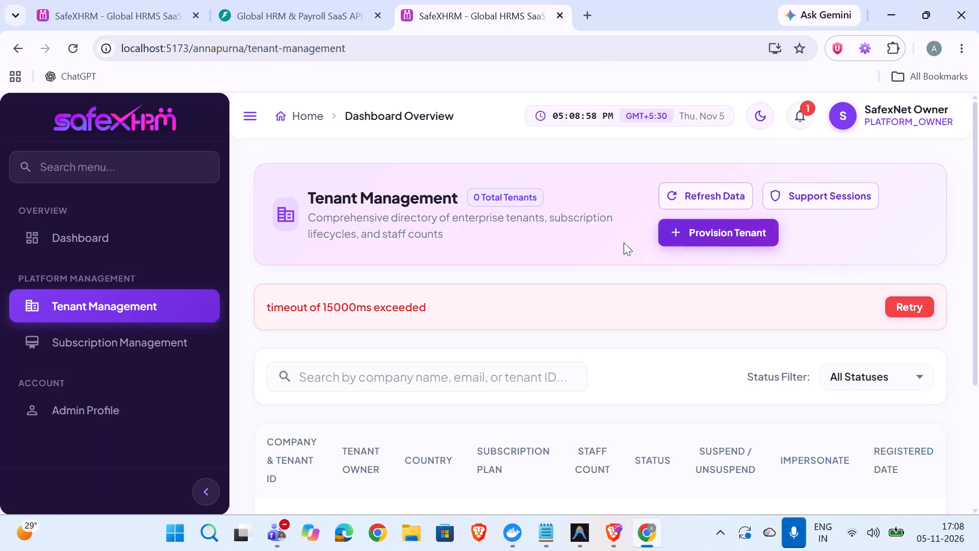
{"action": "triple_click", "coordinate": [452, 294]}
{"action": "left_click", "coordinate": [929, 305]}
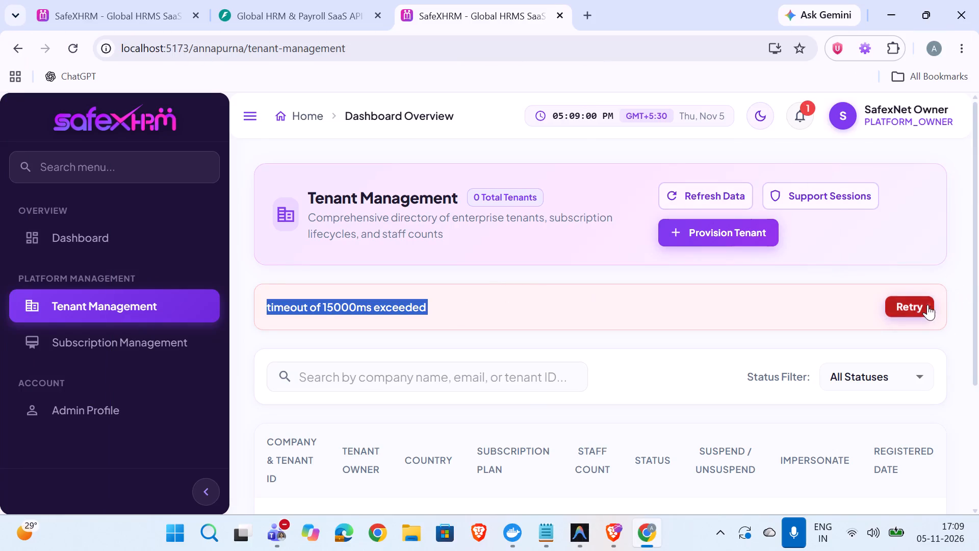
{"action": "left_click", "coordinate": [545, 369]}
{"action": "triple_click", "coordinate": [518, 348]}
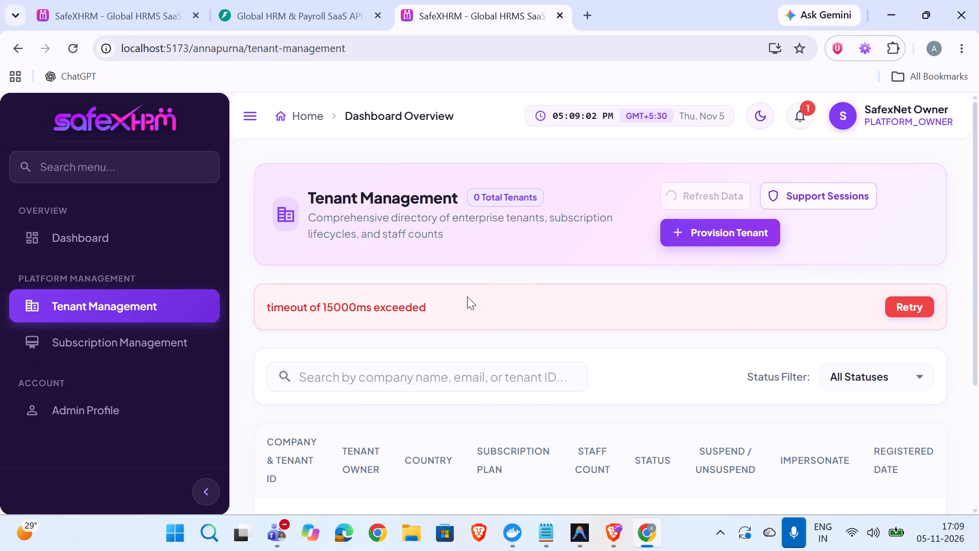
{"action": "left_click", "coordinate": [467, 296]}
{"action": "scroll", "coordinate": [505, 323], "scroll_direction": "down", "scroll_amount": 5}
{"action": "scroll", "coordinate": [978, 285], "scroll_direction": "up", "scroll_amount": 5}
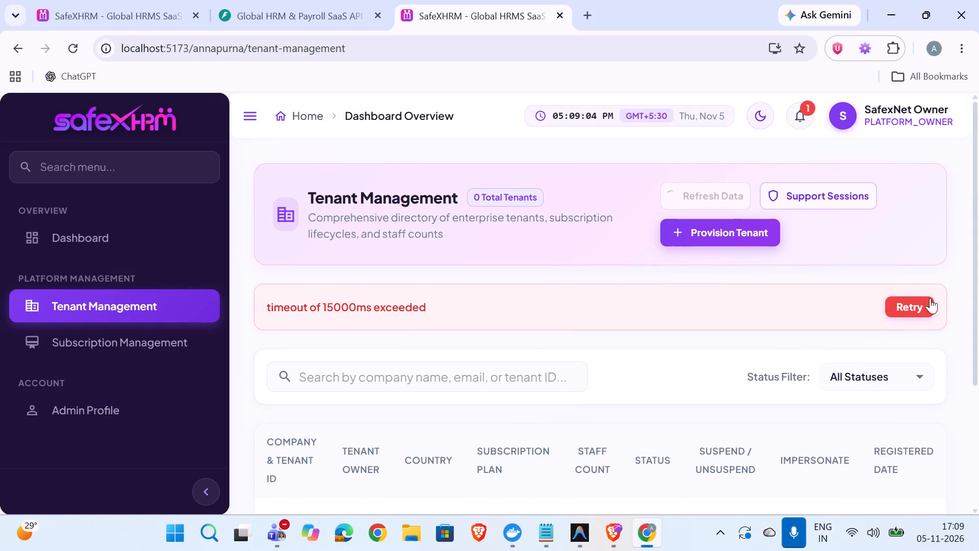
{"action": "left_click", "coordinate": [922, 292]}
{"action": "left_click", "coordinate": [919, 300]}
{"action": "left_click", "coordinate": [917, 307]}
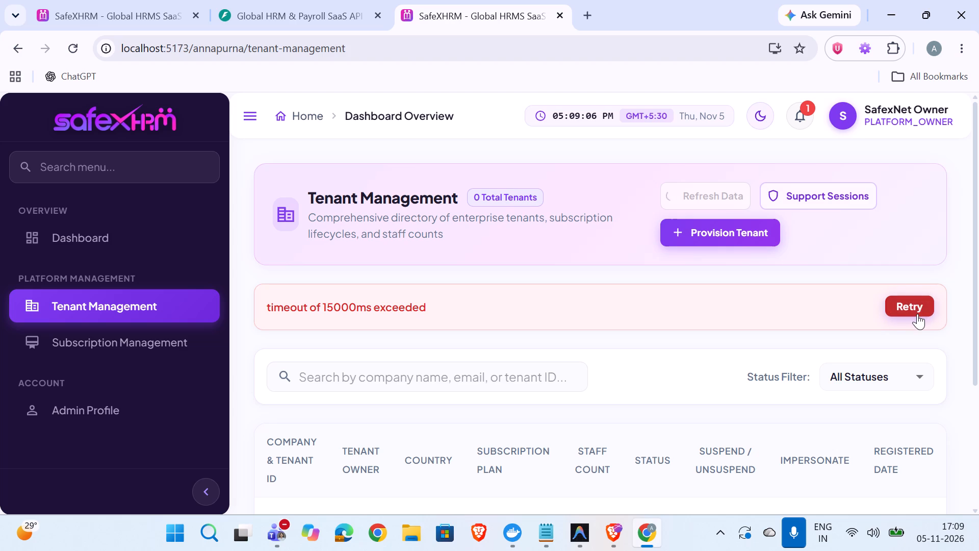
{"action": "triple_click", "coordinate": [917, 314]}
{"action": "triple_click", "coordinate": [917, 314]}
{"action": "double_click", "coordinate": [917, 314]}
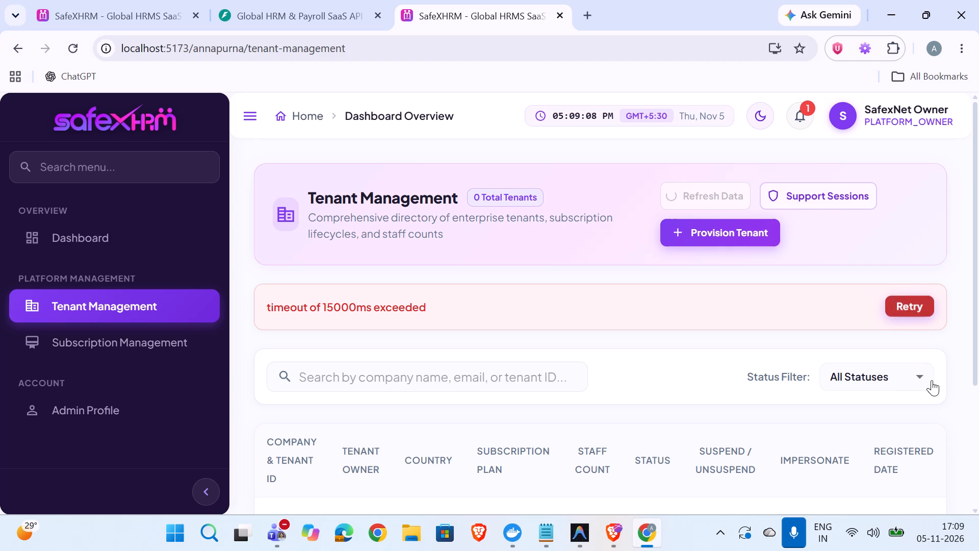
Check the options of the tenant status filter and keep it on All Statuses.
{"action": "left_click", "coordinate": [930, 381]}
{"action": "left_click", "coordinate": [928, 381]}
{"action": "left_click", "coordinate": [927, 375]}
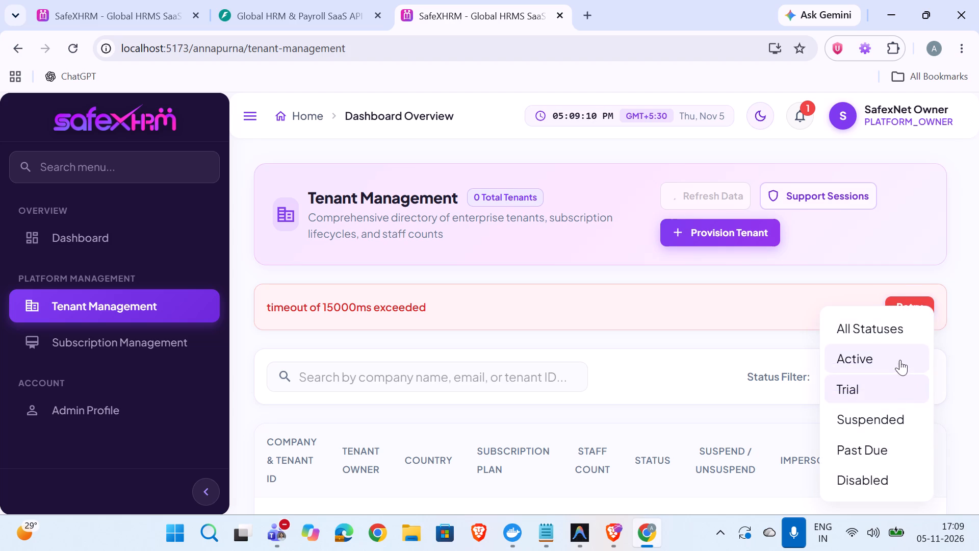
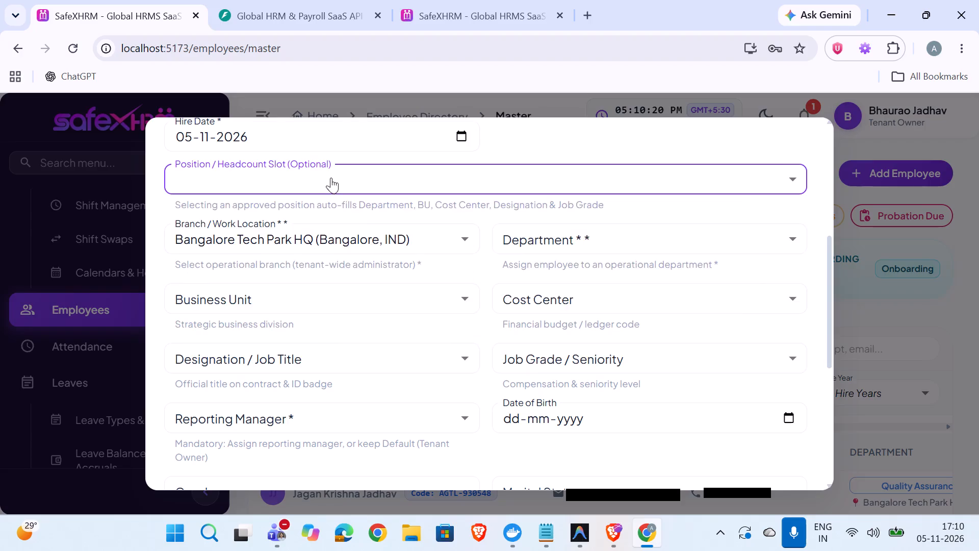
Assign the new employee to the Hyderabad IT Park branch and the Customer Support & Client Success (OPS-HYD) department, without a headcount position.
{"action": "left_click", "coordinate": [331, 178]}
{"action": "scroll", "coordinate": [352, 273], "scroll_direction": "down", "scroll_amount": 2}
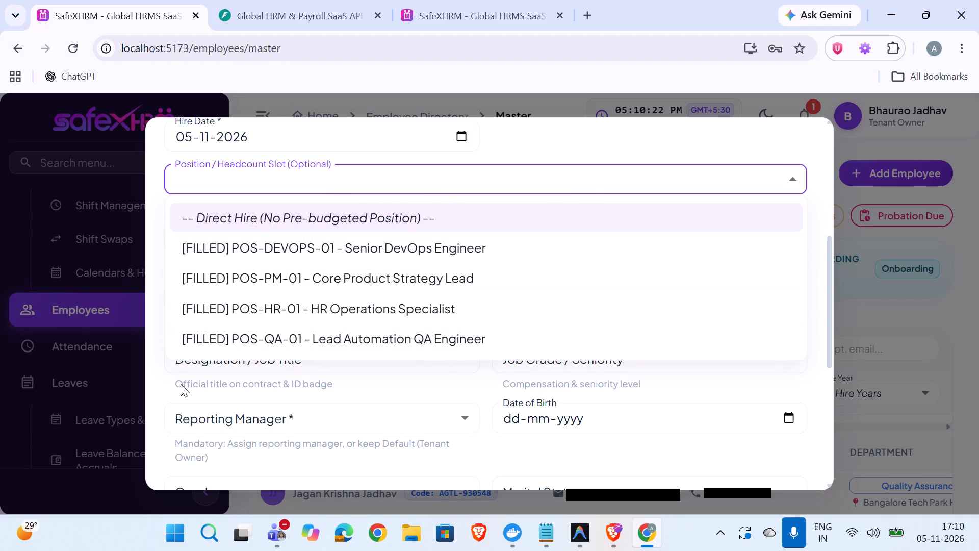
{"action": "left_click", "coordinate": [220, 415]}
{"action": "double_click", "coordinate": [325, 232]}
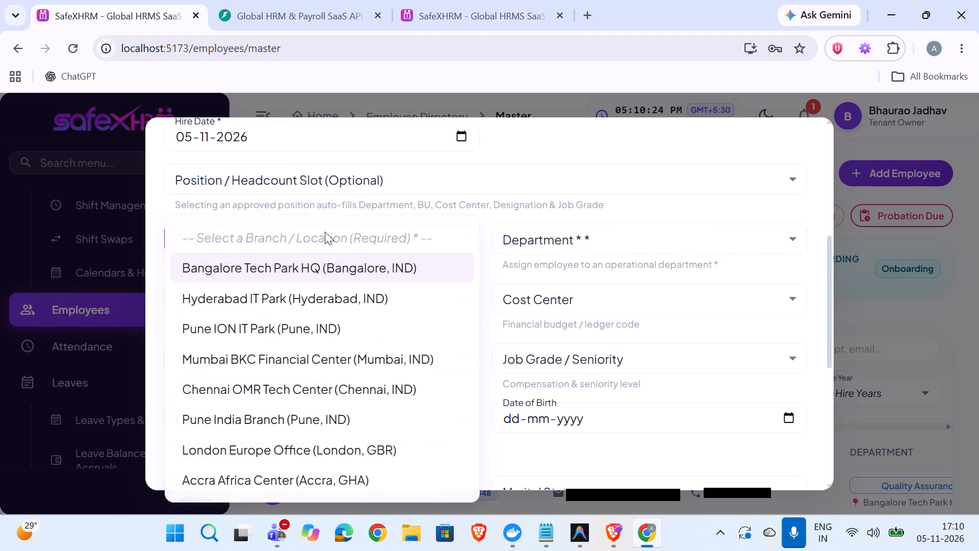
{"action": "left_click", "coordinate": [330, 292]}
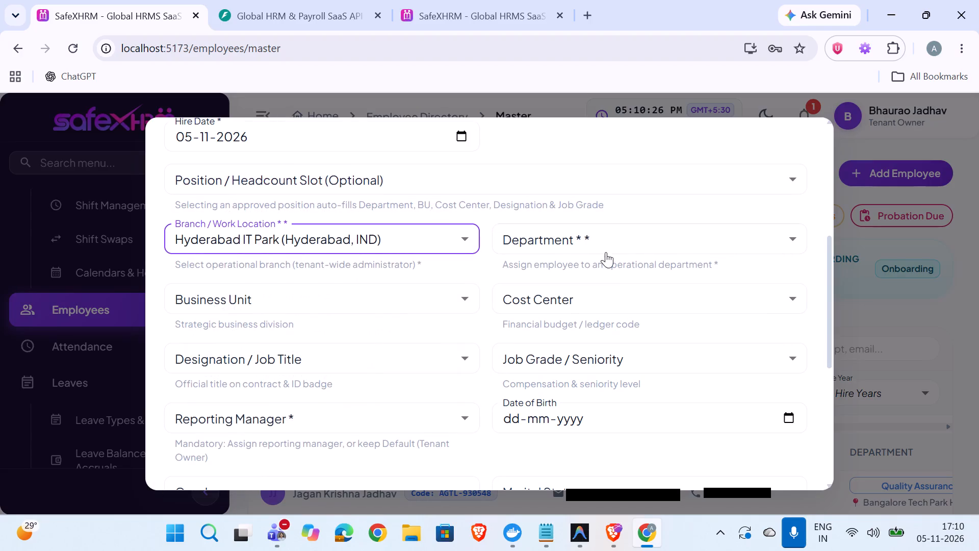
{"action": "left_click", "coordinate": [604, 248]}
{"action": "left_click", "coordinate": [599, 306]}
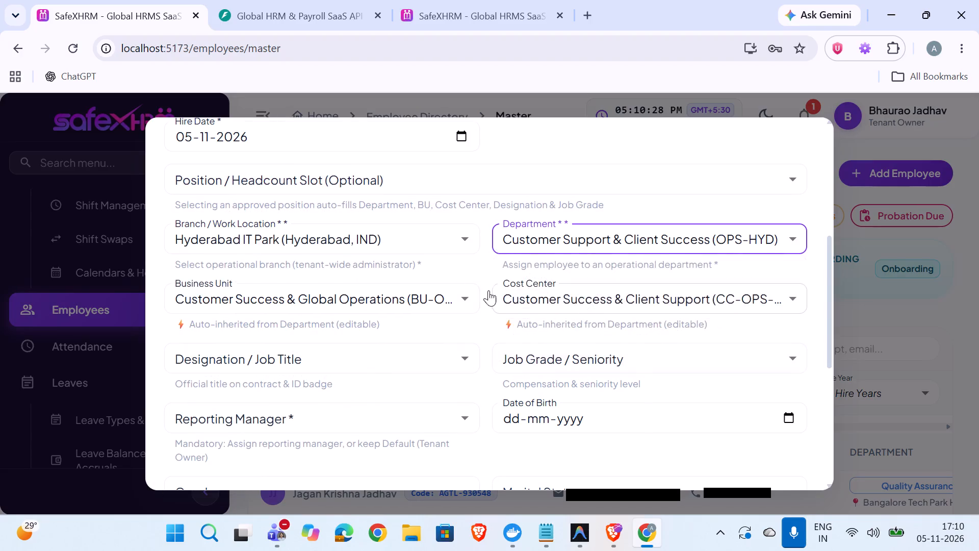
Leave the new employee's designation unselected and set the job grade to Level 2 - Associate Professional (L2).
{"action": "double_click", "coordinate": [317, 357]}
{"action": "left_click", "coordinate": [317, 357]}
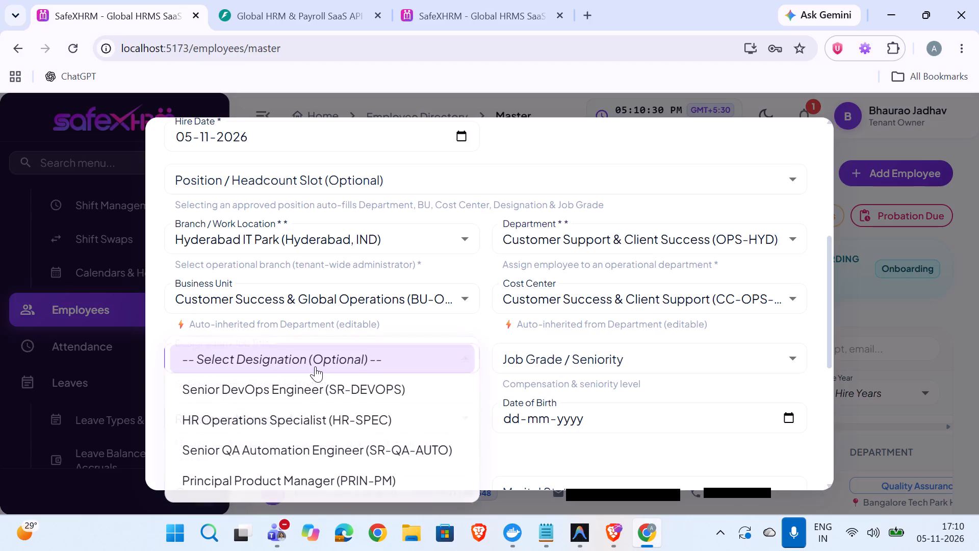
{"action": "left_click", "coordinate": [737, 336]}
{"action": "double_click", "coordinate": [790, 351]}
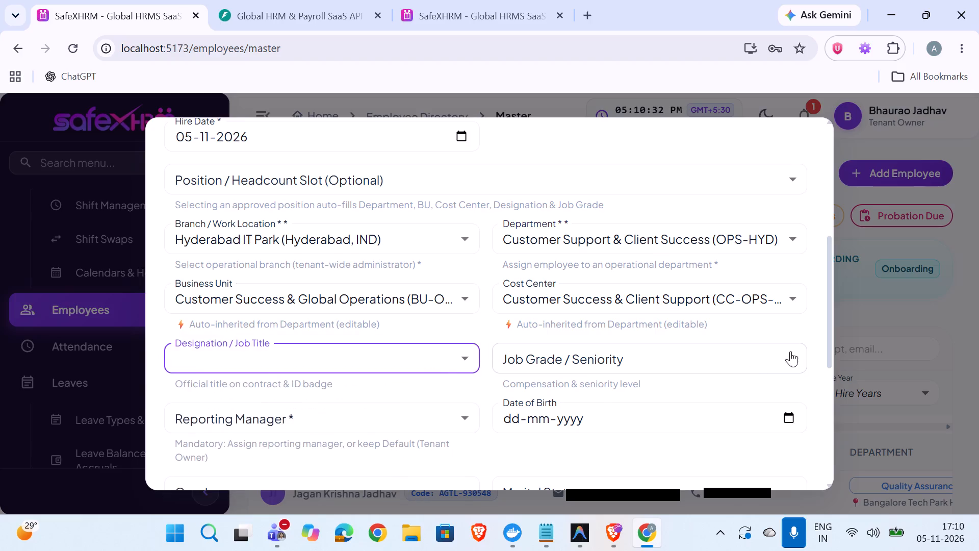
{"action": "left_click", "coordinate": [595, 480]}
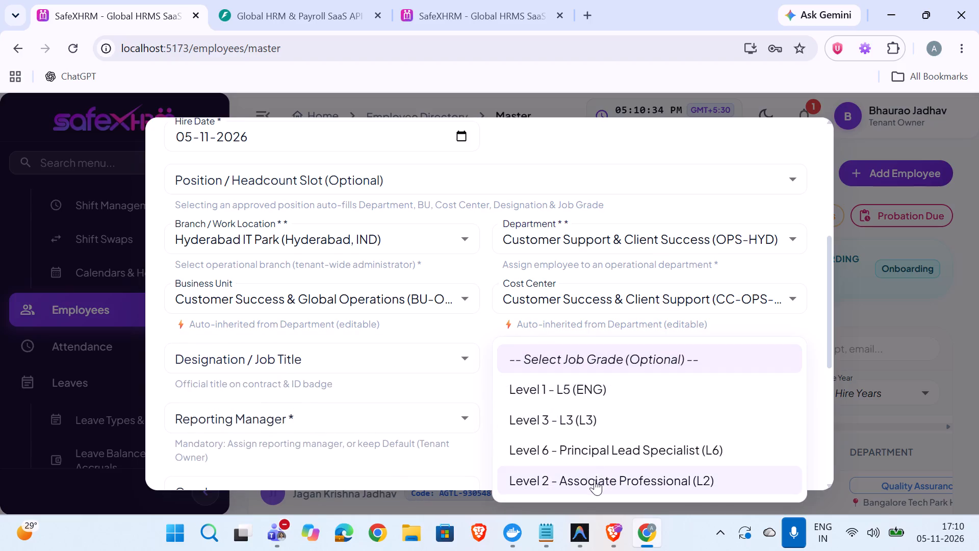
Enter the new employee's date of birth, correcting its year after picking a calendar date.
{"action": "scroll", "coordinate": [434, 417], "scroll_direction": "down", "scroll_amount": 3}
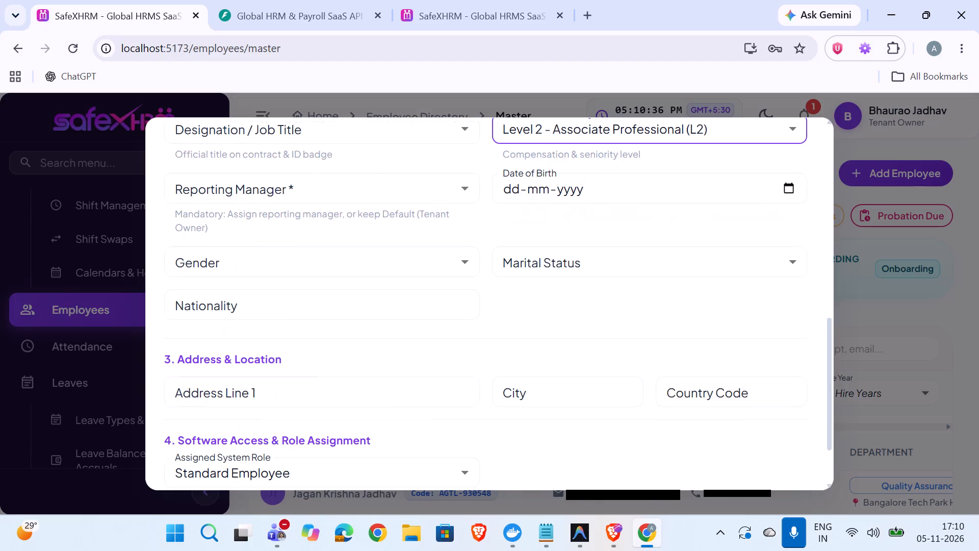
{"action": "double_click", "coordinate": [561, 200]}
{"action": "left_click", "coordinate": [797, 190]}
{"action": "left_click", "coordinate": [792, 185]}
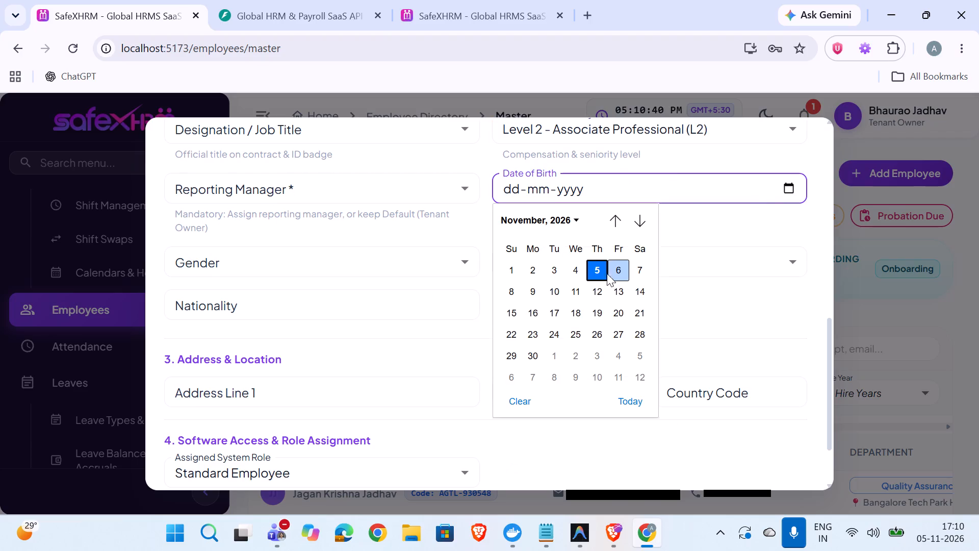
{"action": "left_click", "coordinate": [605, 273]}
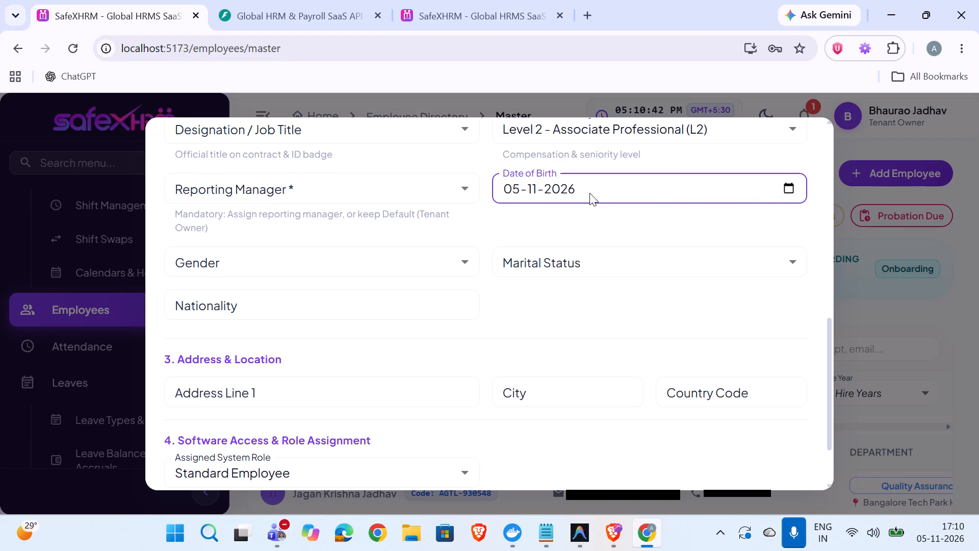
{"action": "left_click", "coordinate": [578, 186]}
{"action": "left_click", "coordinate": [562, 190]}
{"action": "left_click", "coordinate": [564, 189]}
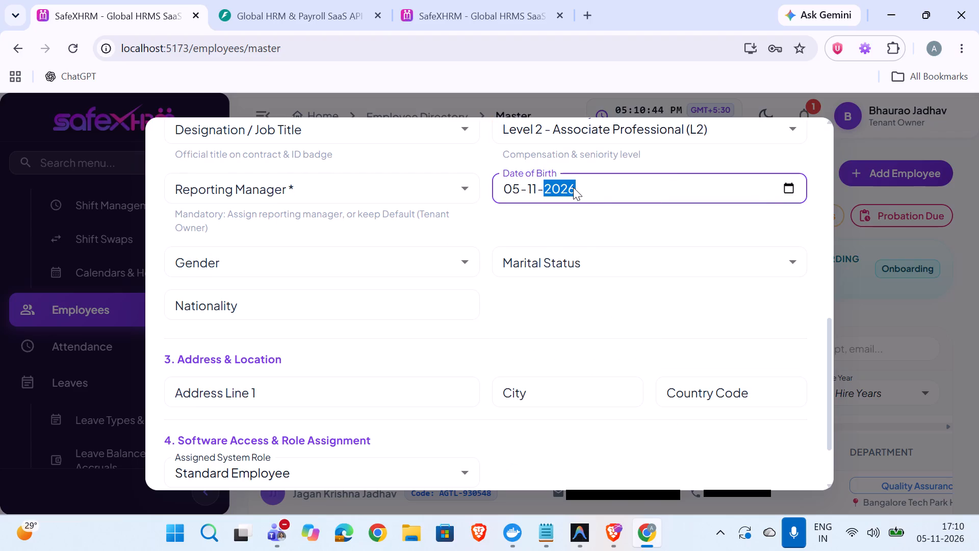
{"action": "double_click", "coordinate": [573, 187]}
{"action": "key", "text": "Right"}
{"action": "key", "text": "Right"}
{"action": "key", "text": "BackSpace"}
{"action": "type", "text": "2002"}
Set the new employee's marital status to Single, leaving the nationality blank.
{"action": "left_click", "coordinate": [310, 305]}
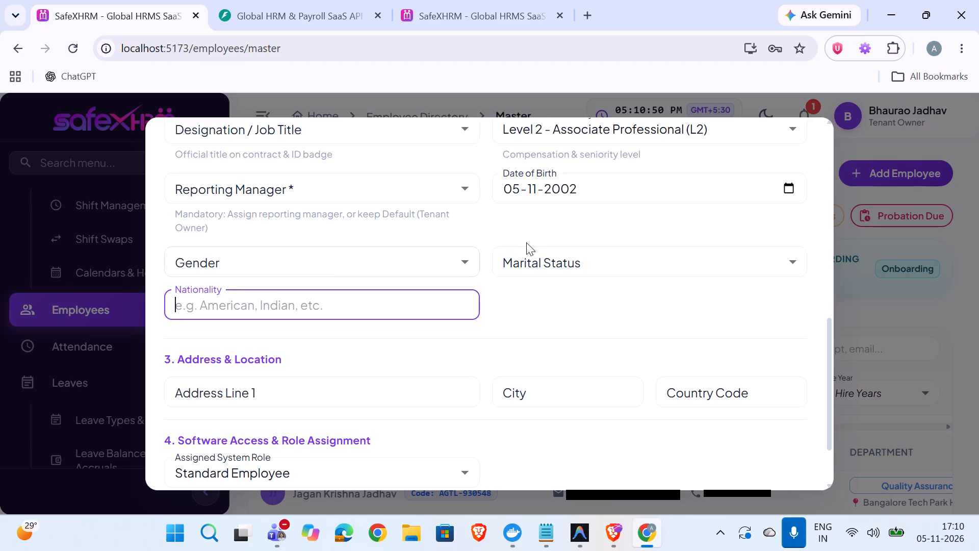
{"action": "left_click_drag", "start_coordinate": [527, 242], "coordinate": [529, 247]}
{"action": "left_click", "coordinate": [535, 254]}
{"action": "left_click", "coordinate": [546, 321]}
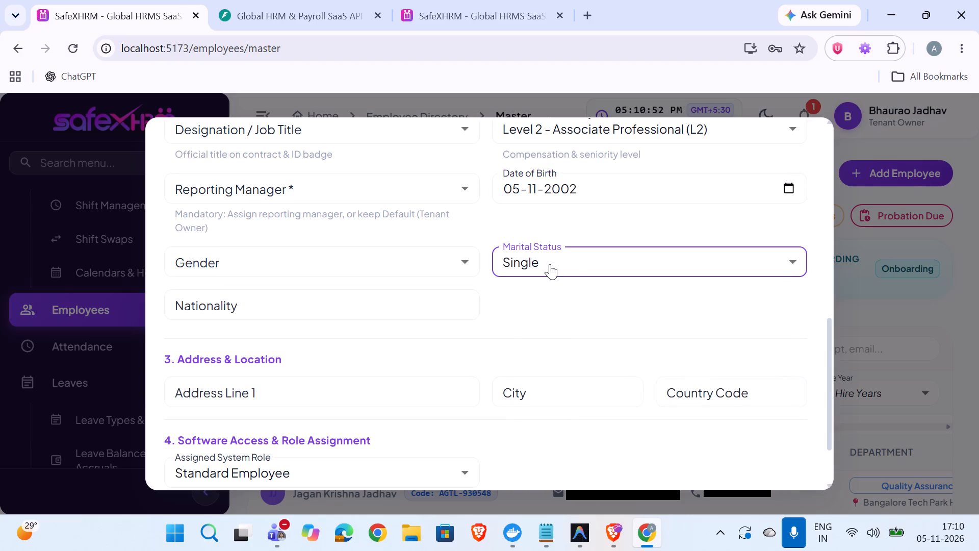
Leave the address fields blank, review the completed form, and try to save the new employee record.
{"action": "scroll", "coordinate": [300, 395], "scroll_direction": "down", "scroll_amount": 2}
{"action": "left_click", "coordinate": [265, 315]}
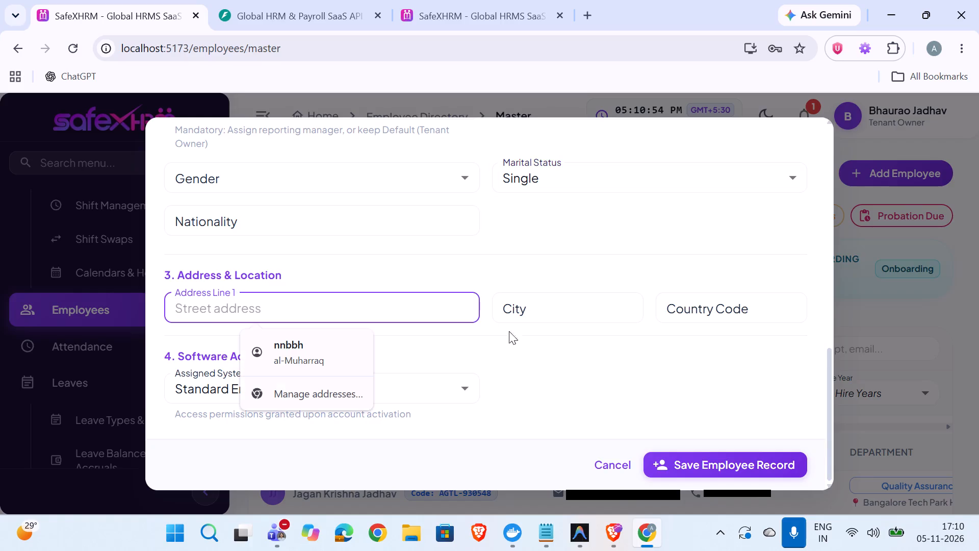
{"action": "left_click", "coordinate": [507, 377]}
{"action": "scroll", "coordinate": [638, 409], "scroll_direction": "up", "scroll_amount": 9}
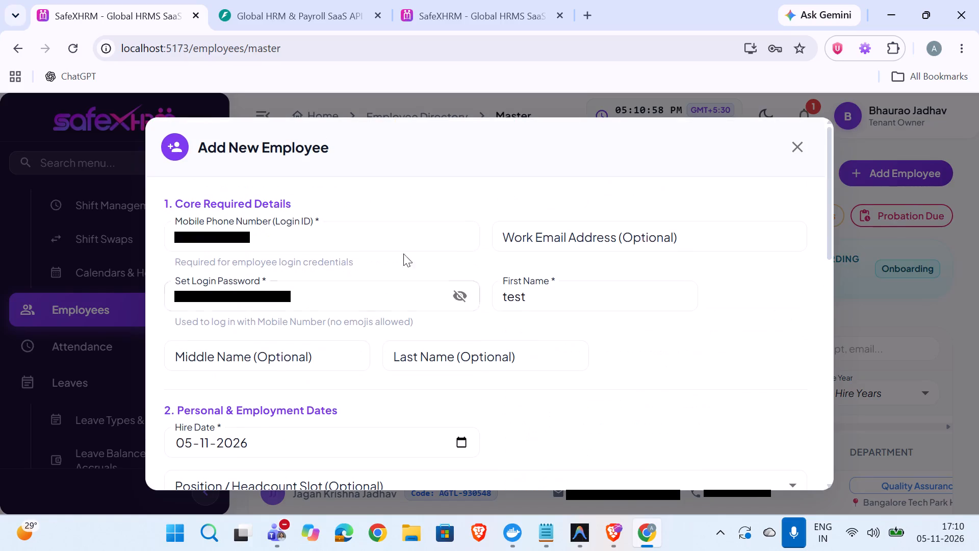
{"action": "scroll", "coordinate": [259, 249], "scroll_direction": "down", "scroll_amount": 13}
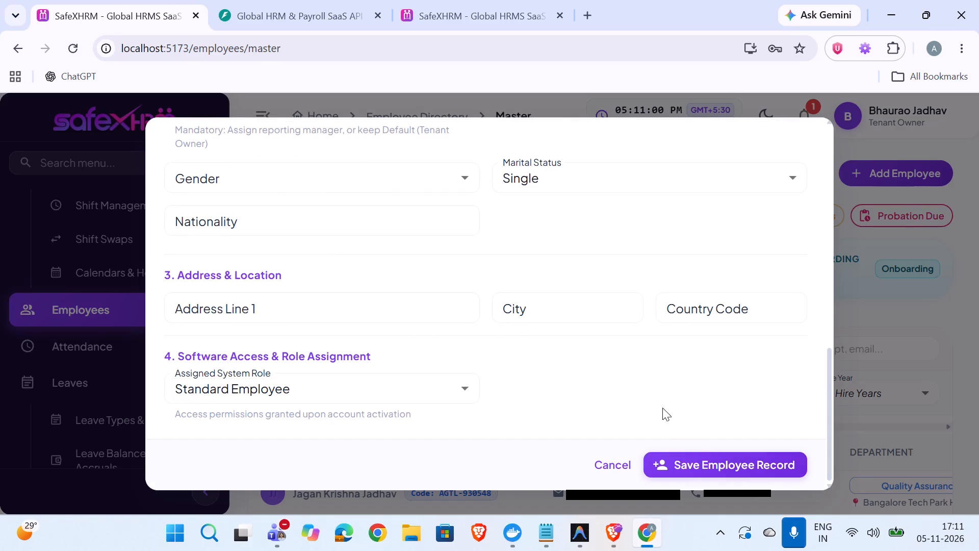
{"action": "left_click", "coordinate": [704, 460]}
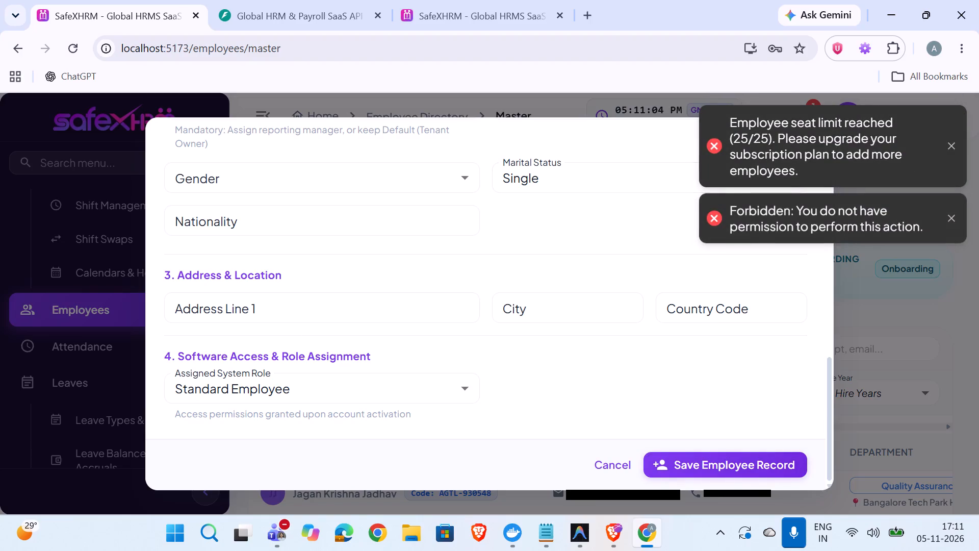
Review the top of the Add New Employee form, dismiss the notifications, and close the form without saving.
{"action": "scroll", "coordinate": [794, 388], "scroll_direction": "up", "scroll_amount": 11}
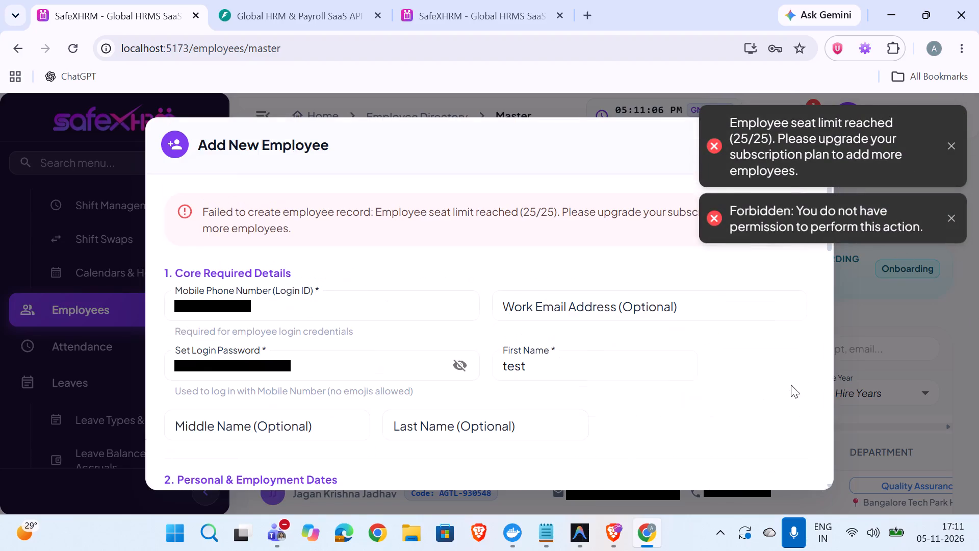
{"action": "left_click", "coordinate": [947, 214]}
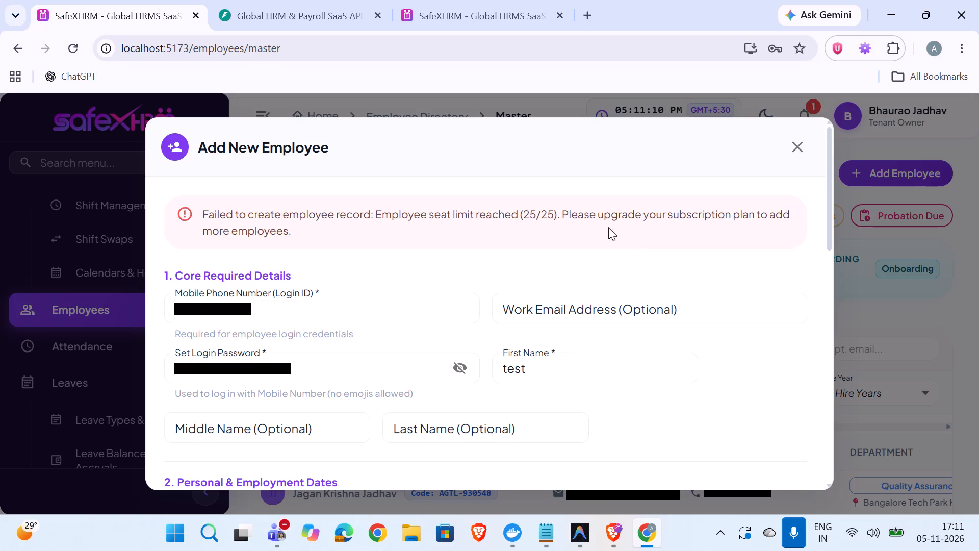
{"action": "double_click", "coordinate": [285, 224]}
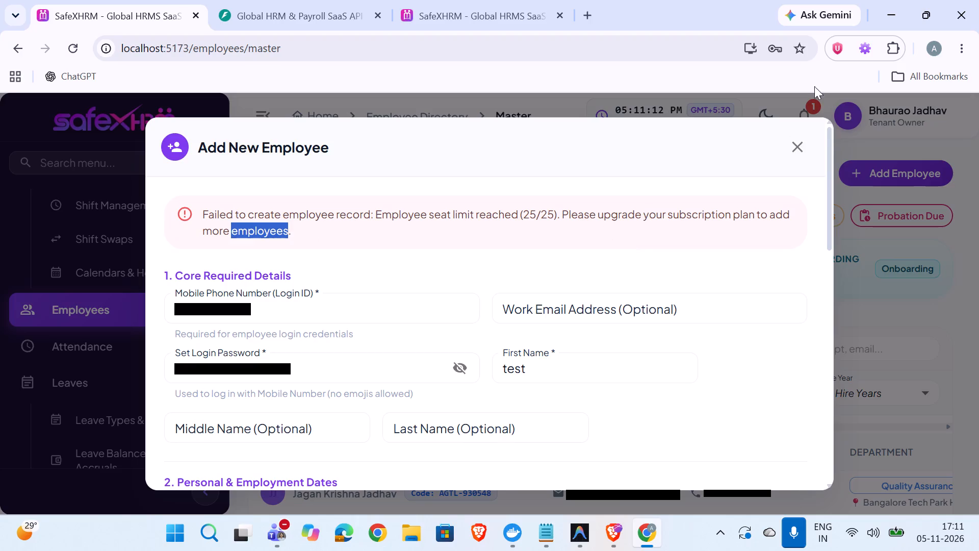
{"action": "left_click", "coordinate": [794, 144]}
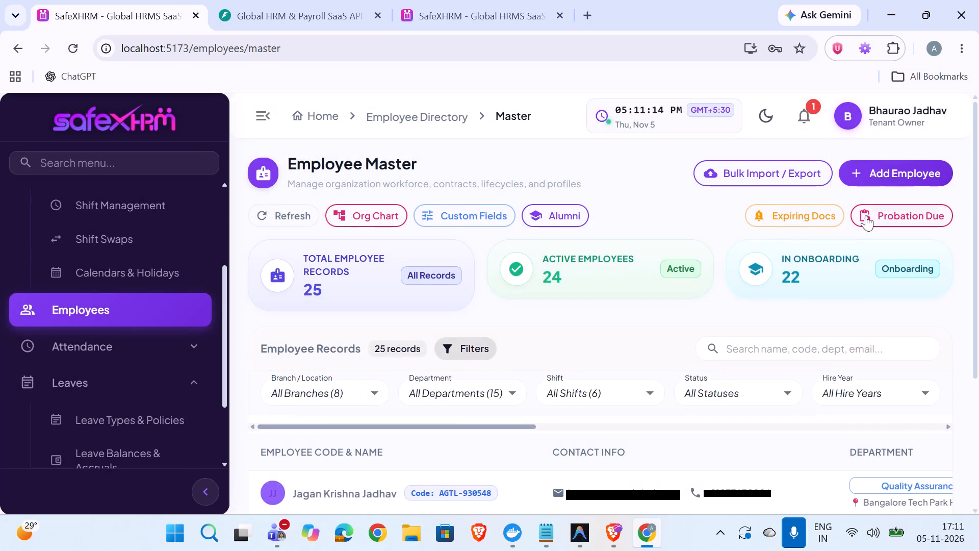
Open the tenant owner's Dashboard.
{"action": "scroll", "coordinate": [593, 329], "scroll_direction": "down", "scroll_amount": 4}
{"action": "scroll", "coordinate": [121, 297], "scroll_direction": "up", "scroll_amount": 8}
{"action": "left_click", "coordinate": [71, 219]}
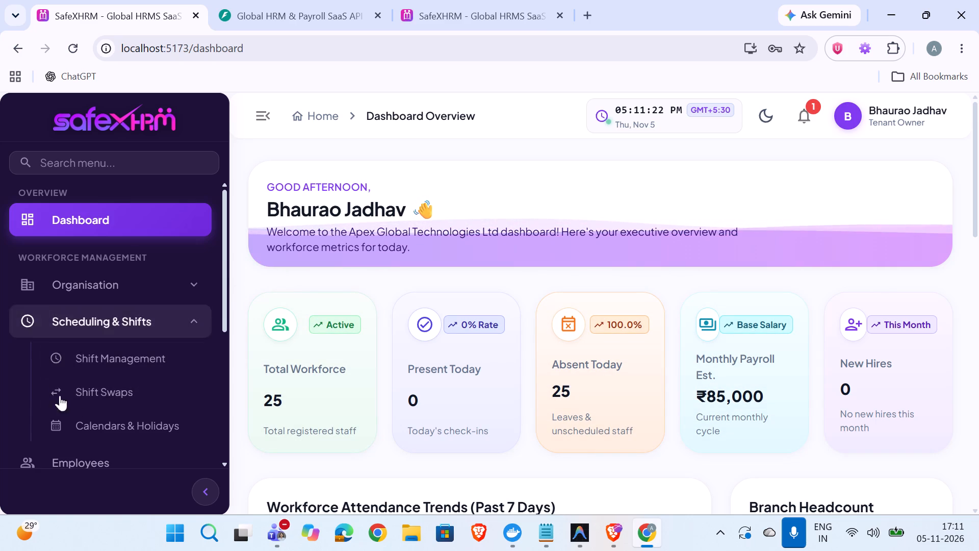
Return to the Employees page showing the Employee Master.
{"action": "scroll", "coordinate": [81, 410], "scroll_direction": "down", "scroll_amount": 2}
{"action": "left_click", "coordinate": [152, 314]}
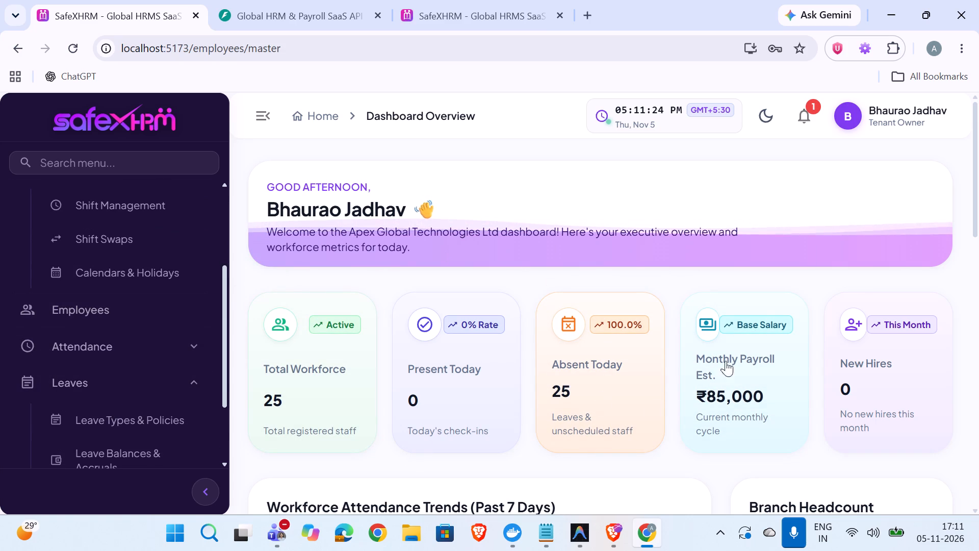
{"action": "left_click", "coordinate": [167, 311]}
{"action": "double_click", "coordinate": [167, 311]}
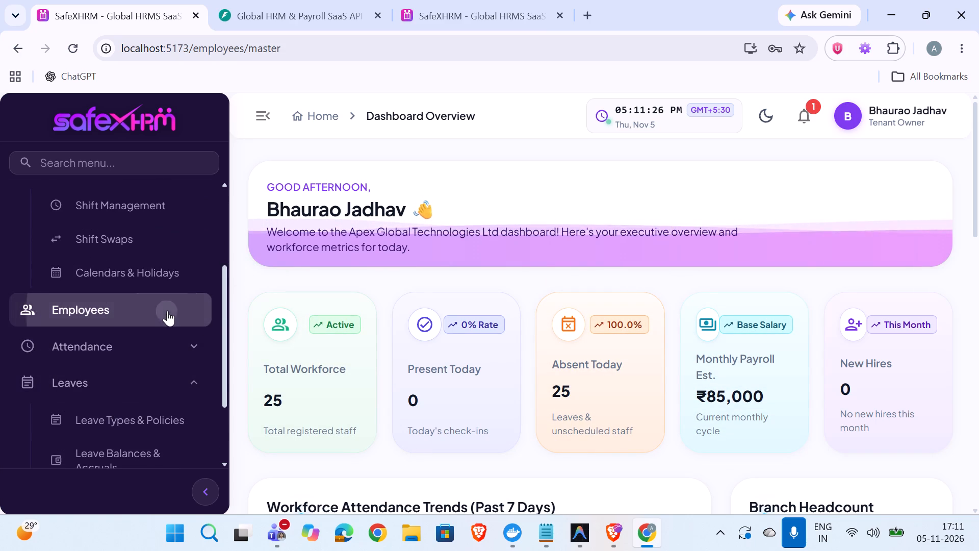
{"action": "left_click", "coordinate": [167, 311]}
{"action": "scroll", "coordinate": [193, 366], "scroll_direction": "down", "scroll_amount": 4}
{"action": "scroll", "coordinate": [195, 368], "scroll_direction": "up", "scroll_amount": 4}
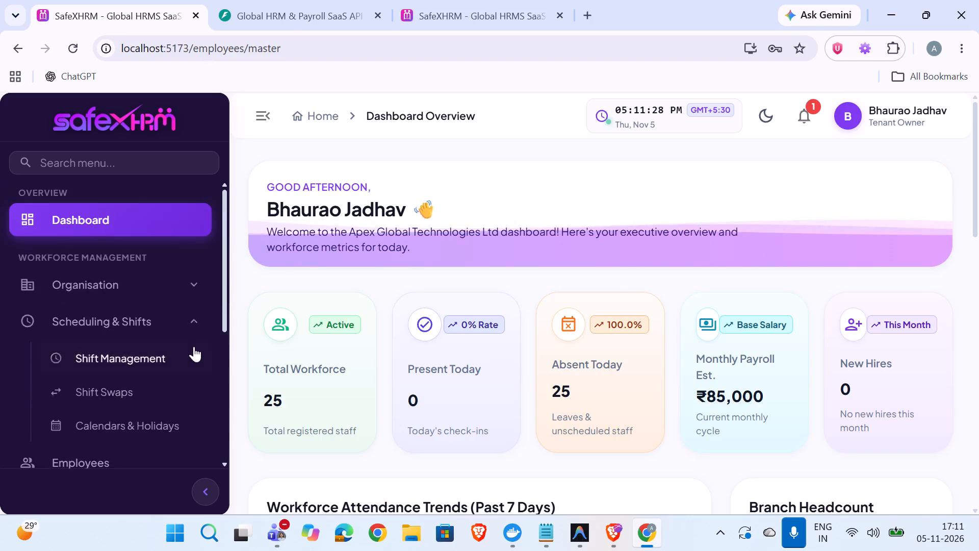
{"action": "scroll", "coordinate": [161, 384], "scroll_direction": "down", "scroll_amount": 2}
{"action": "left_click", "coordinate": [142, 316]}
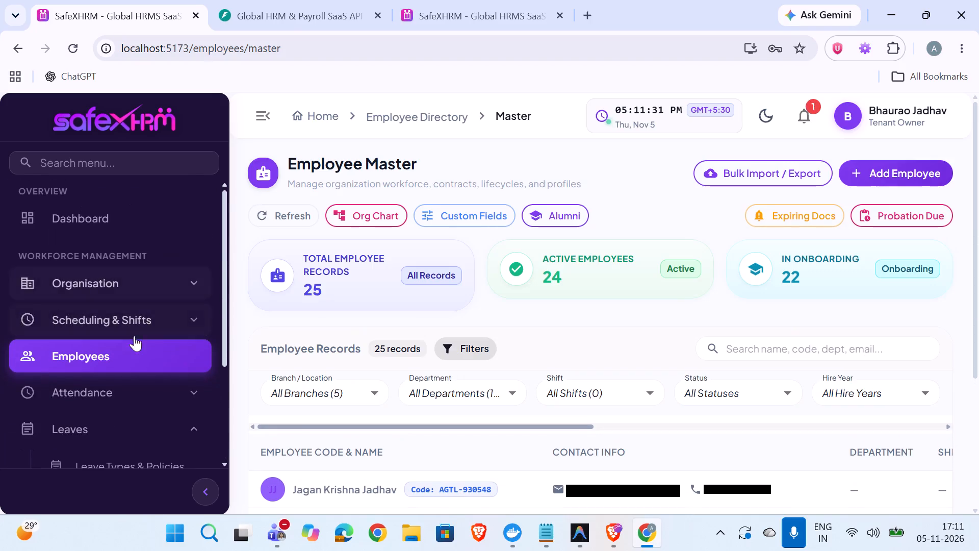
Examine the employee records table across to its status, lifecycle, loan eligibility and actions columns.
{"action": "scroll", "coordinate": [86, 362], "scroll_direction": "up", "scroll_amount": 1}
{"action": "scroll", "coordinate": [86, 362], "scroll_direction": "down", "scroll_amount": 2}
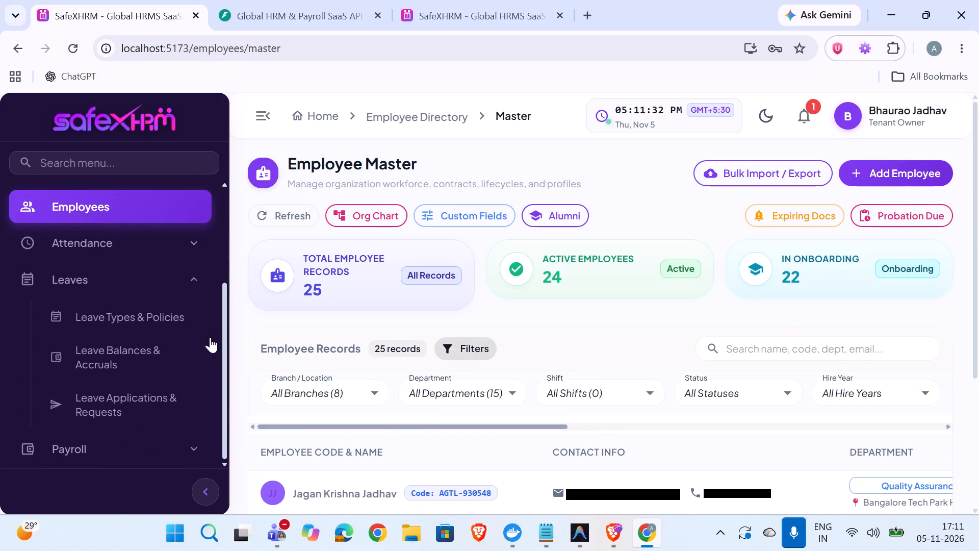
{"action": "scroll", "coordinate": [358, 361], "scroll_direction": "down", "scroll_amount": 4}
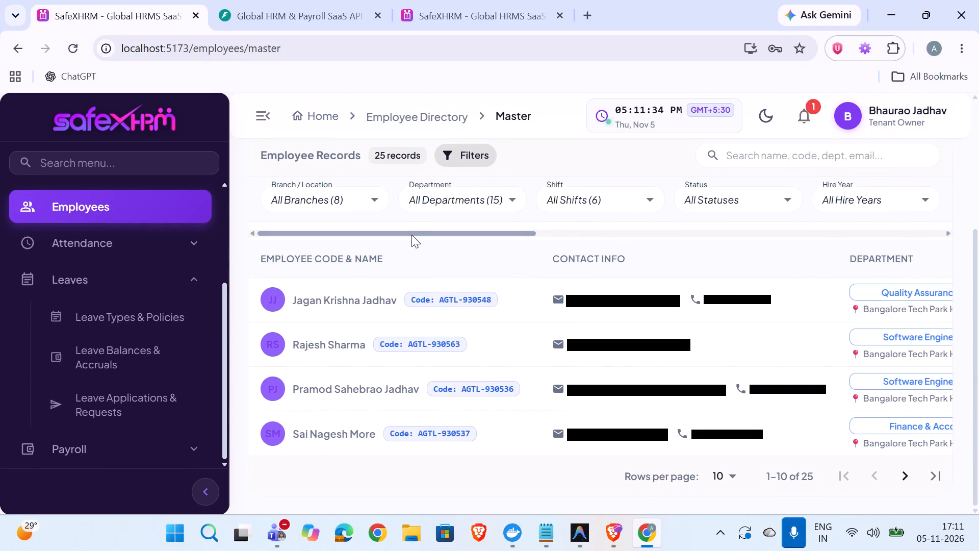
{"action": "left_click", "coordinate": [411, 234]}
{"action": "left_click_drag", "start_coordinate": [405, 230], "coordinate": [408, 233]}
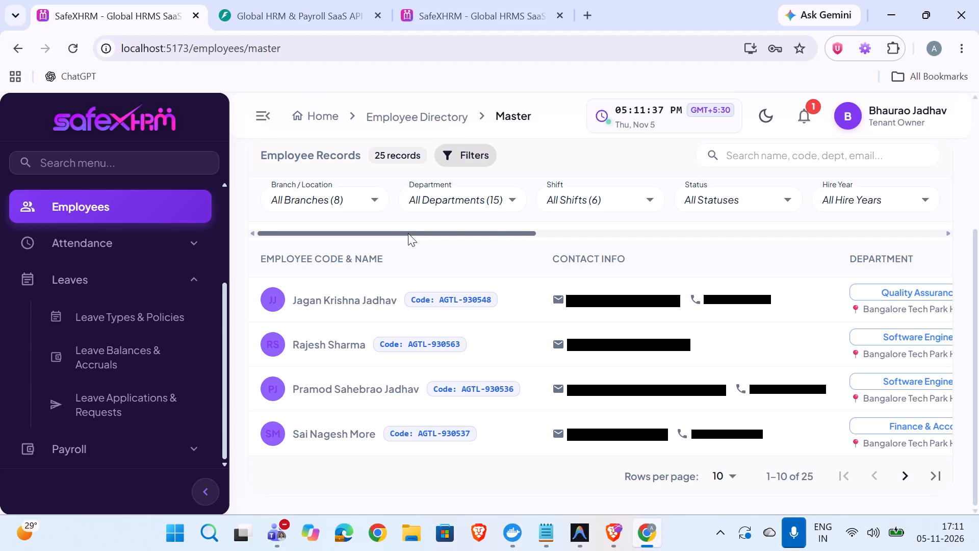
{"action": "left_click_drag", "start_coordinate": [408, 233], "coordinate": [945, 190]}
{"action": "left_click", "coordinate": [945, 190]}
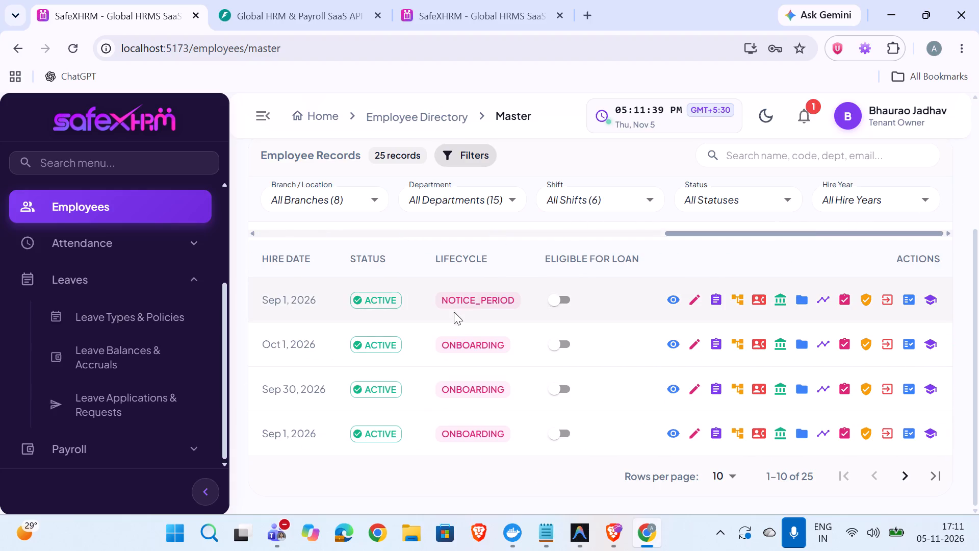
Go to the last page of employee records and examine its rows back to the employee code and name column.
{"action": "double_click", "coordinate": [937, 469]}
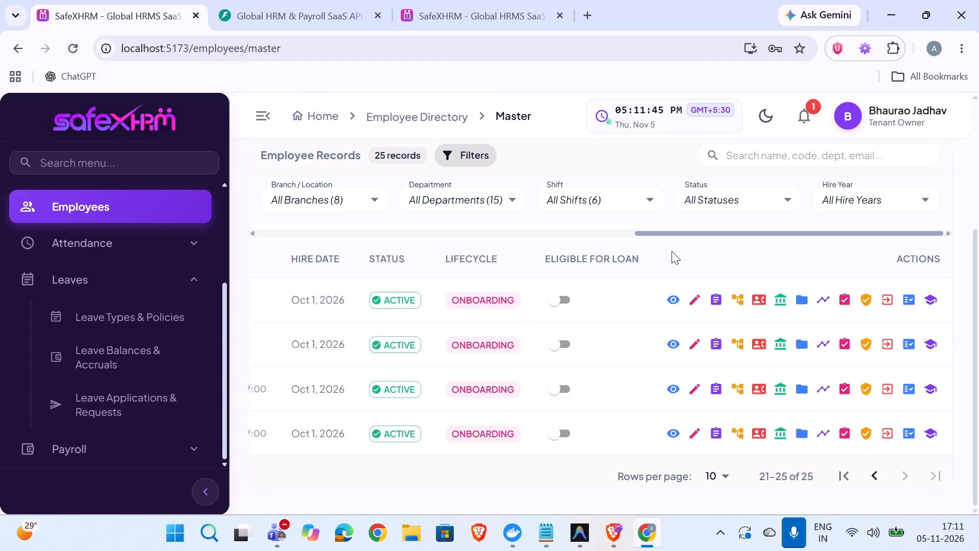
{"action": "left_click_drag", "start_coordinate": [673, 233], "coordinate": [653, 236]}
{"action": "left_click_drag", "start_coordinate": [648, 236], "coordinate": [623, 237]}
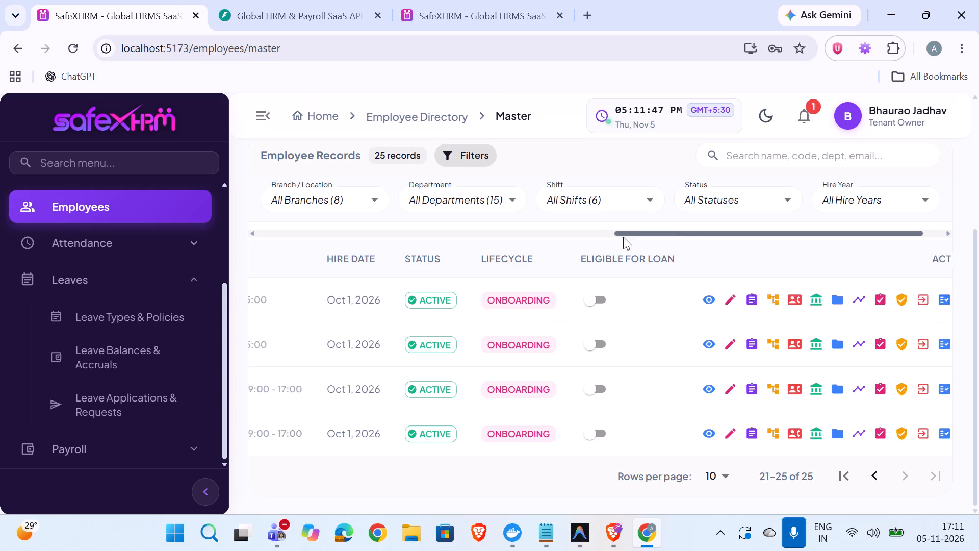
{"action": "left_click_drag", "start_coordinate": [623, 237], "coordinate": [277, 258]}
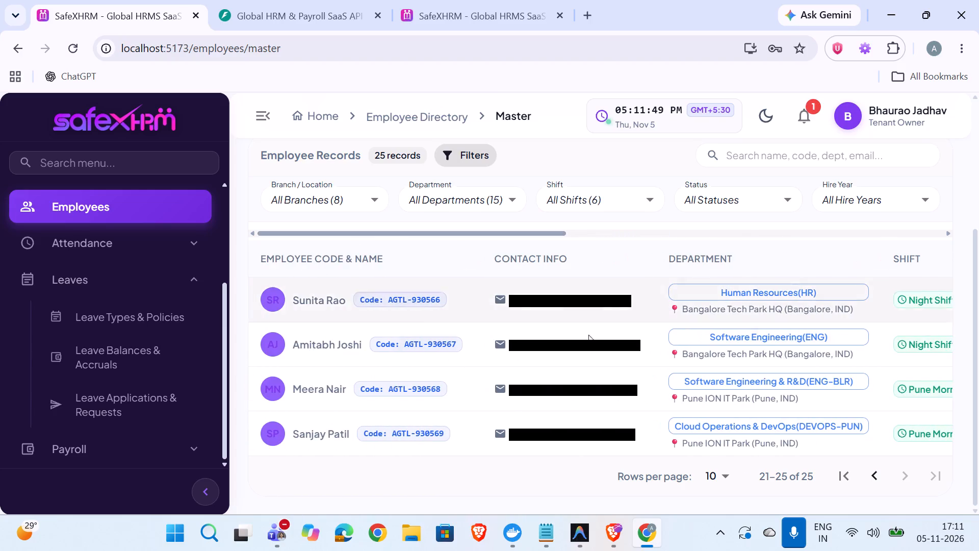
Return to the first page of employee records and set the rows per page to 25.
{"action": "double_click", "coordinate": [878, 477]}
{"action": "left_click", "coordinate": [725, 472]}
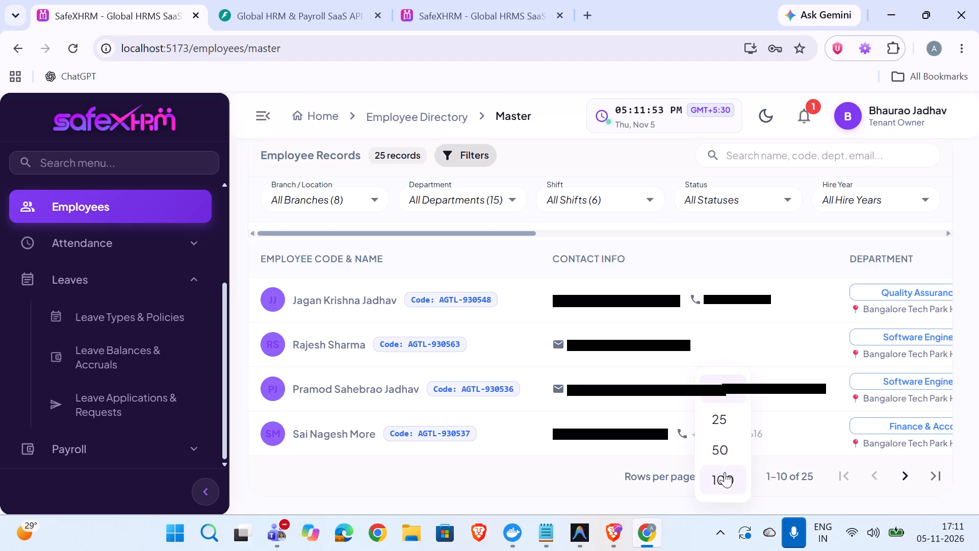
{"action": "left_click", "coordinate": [725, 425]}
Find the terminated employee hired Jul 23, 2026, check the record's status and lifecycle, and view its employee details form without editing.
{"action": "scroll", "coordinate": [739, 432], "scroll_direction": "down", "scroll_amount": 5}
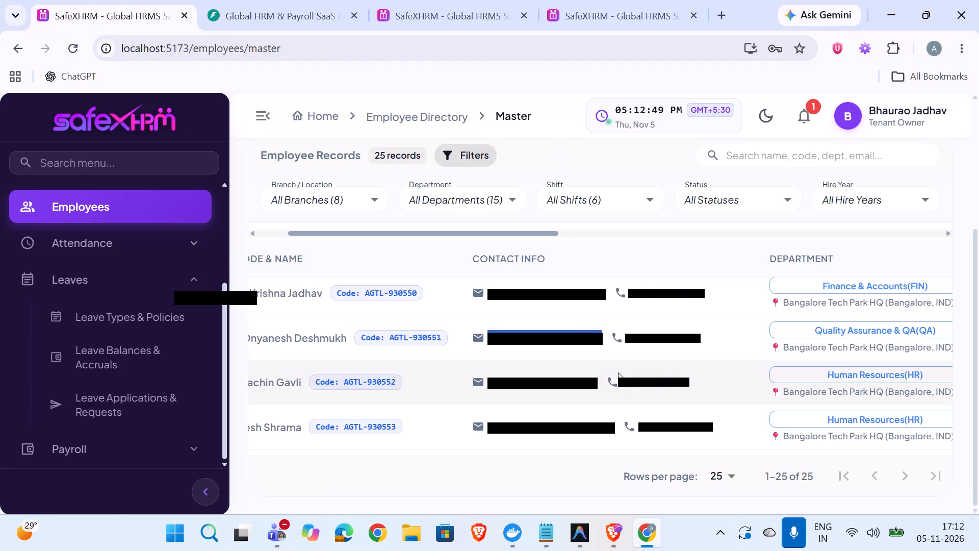
{"action": "left_click", "coordinate": [618, 372]}
{"action": "left_click_drag", "start_coordinate": [531, 232], "coordinate": [731, 258]}
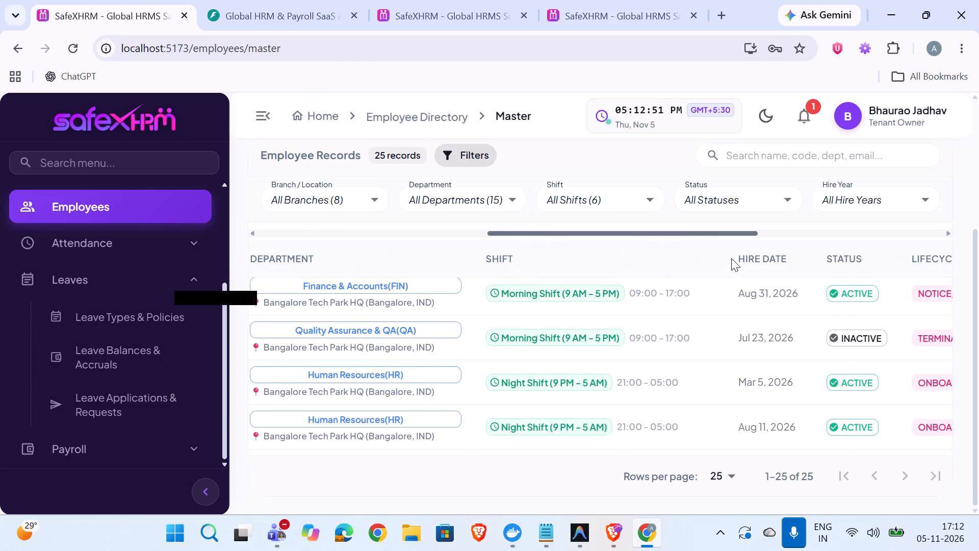
{"action": "left_click_drag", "start_coordinate": [731, 258], "coordinate": [751, 263]}
{"action": "triple_click", "coordinate": [802, 342]}
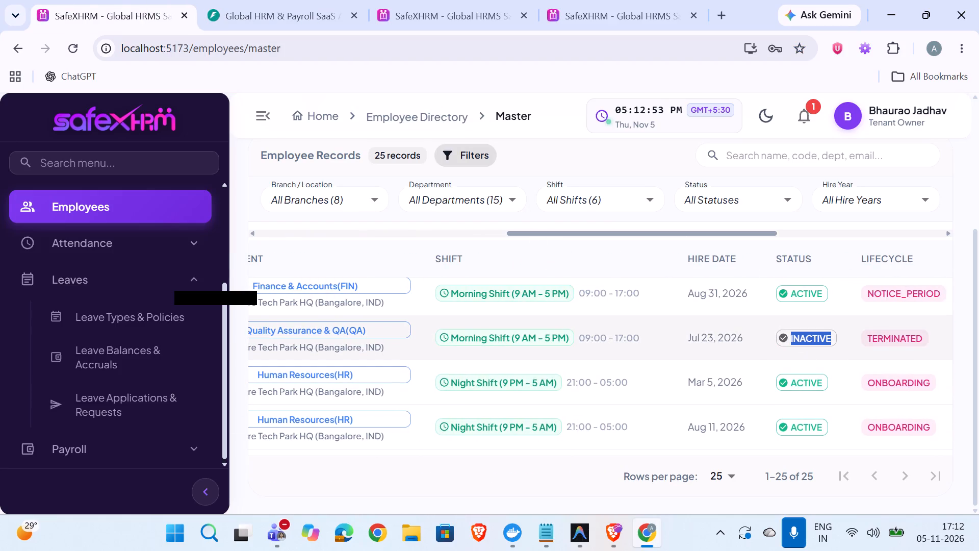
{"action": "left_click", "coordinate": [802, 342]}
{"action": "left_click", "coordinate": [893, 335]}
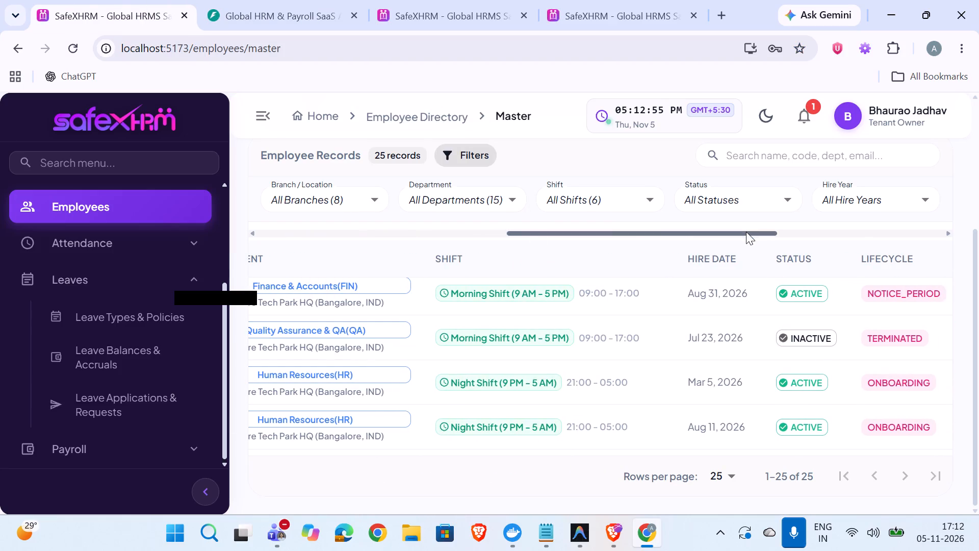
{"action": "left_click_drag", "start_coordinate": [746, 232], "coordinate": [969, 253]}
{"action": "left_click", "coordinate": [969, 253]}
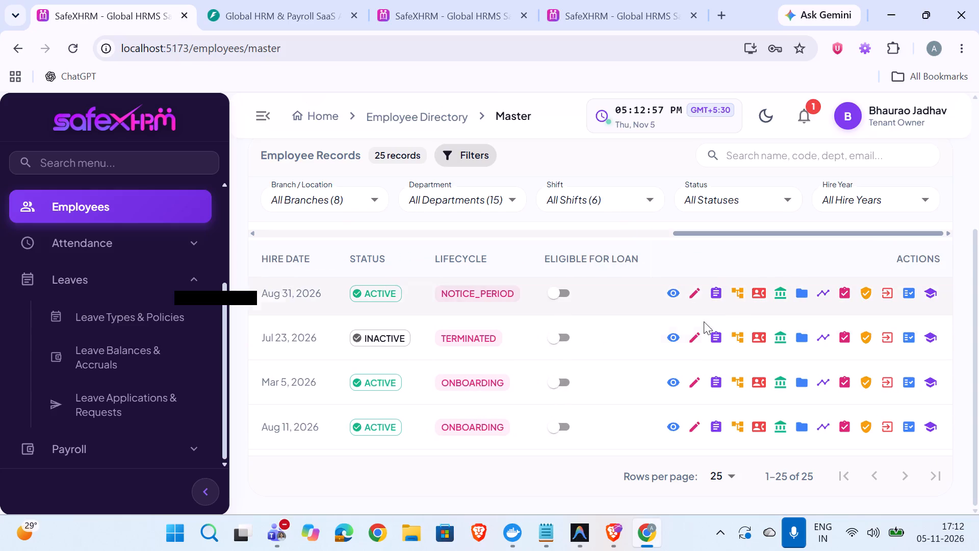
{"action": "left_click", "coordinate": [692, 334]}
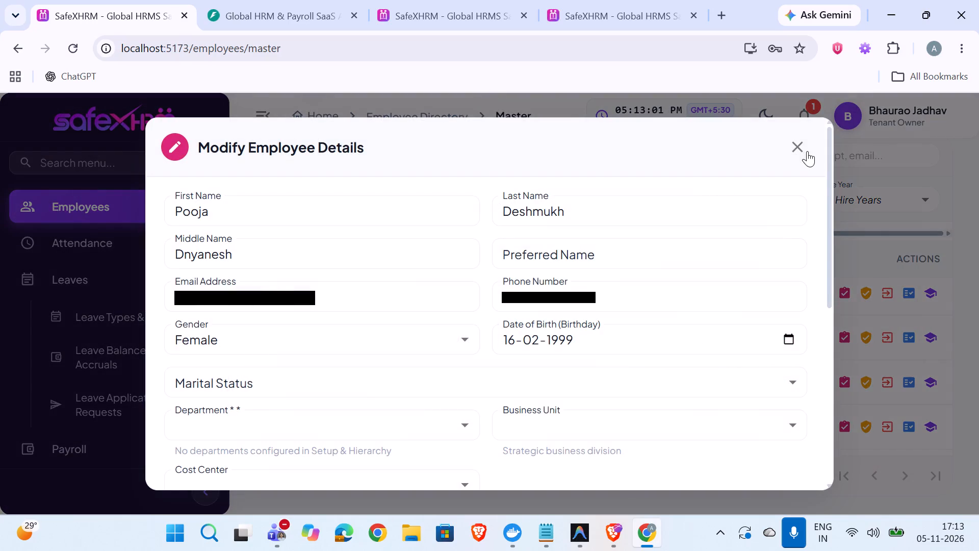
{"action": "left_click", "coordinate": [806, 149]}
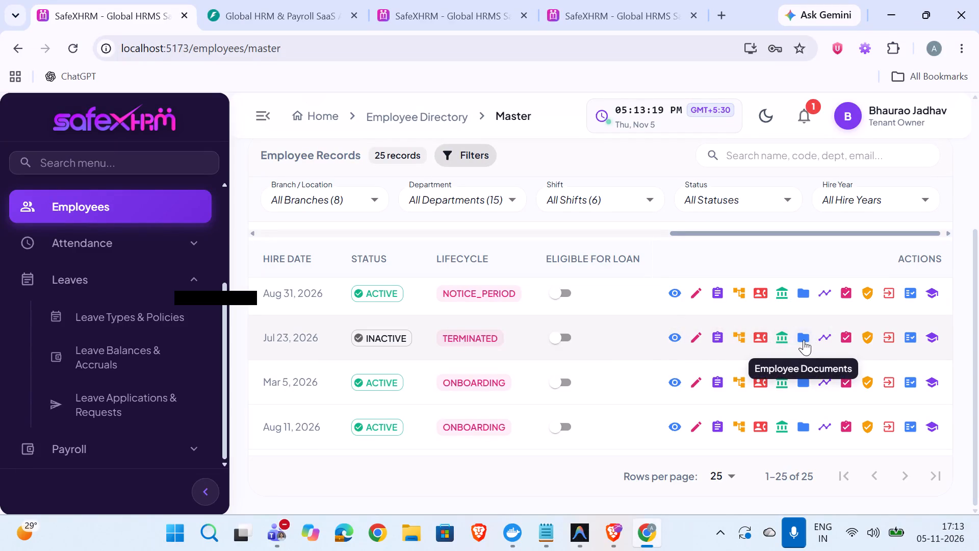
View the terminated employee's emergency contacts and the blank form for adding a contact, leaving without saving.
{"action": "left_click", "coordinate": [762, 338]}
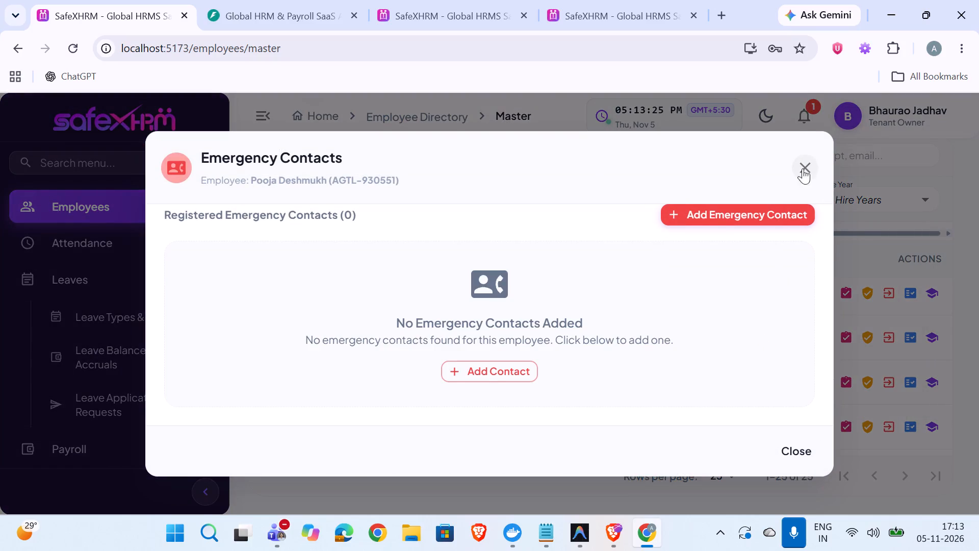
{"action": "left_click", "coordinate": [491, 366]}
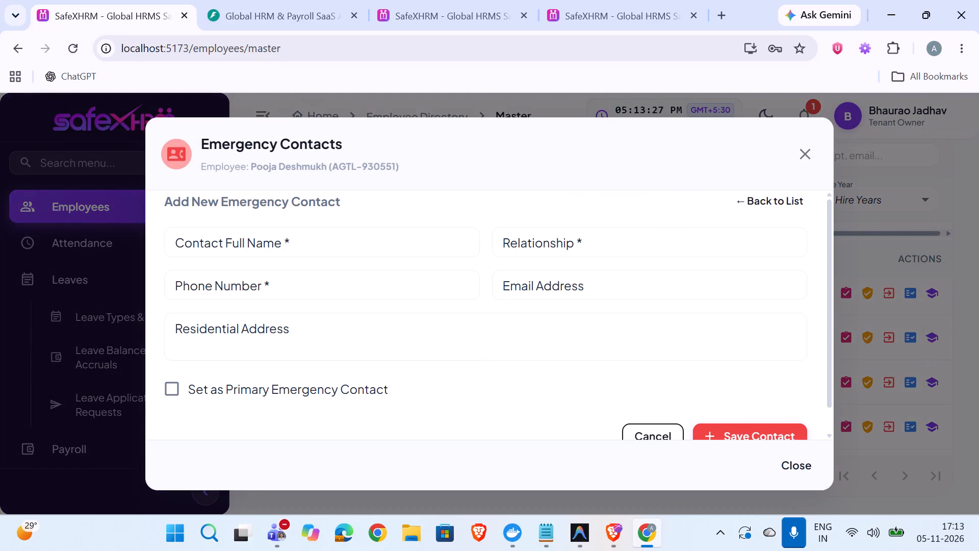
{"action": "left_click", "coordinate": [800, 158]}
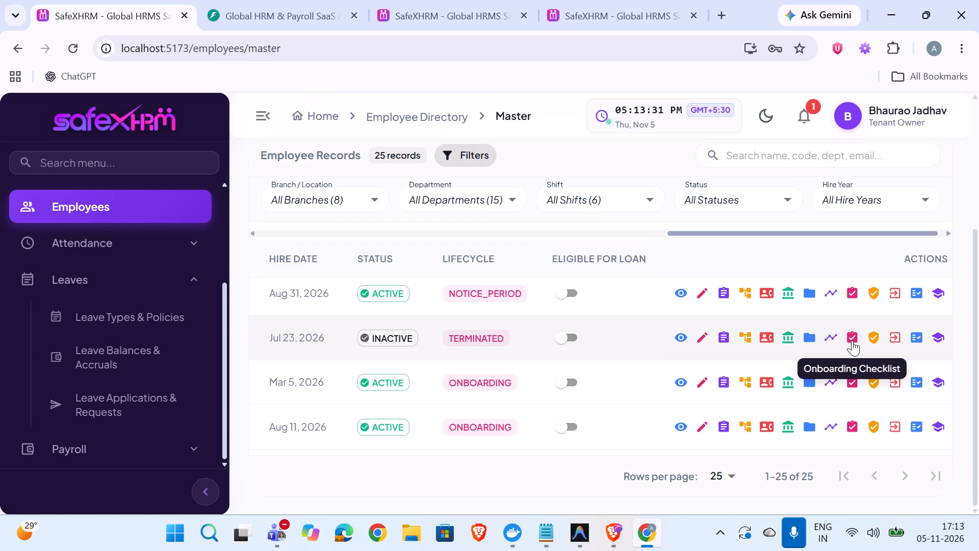
Open the terminated employee's onboarding checklist and review its checklist templates and employee tasks.
{"action": "left_click", "coordinate": [852, 340]}
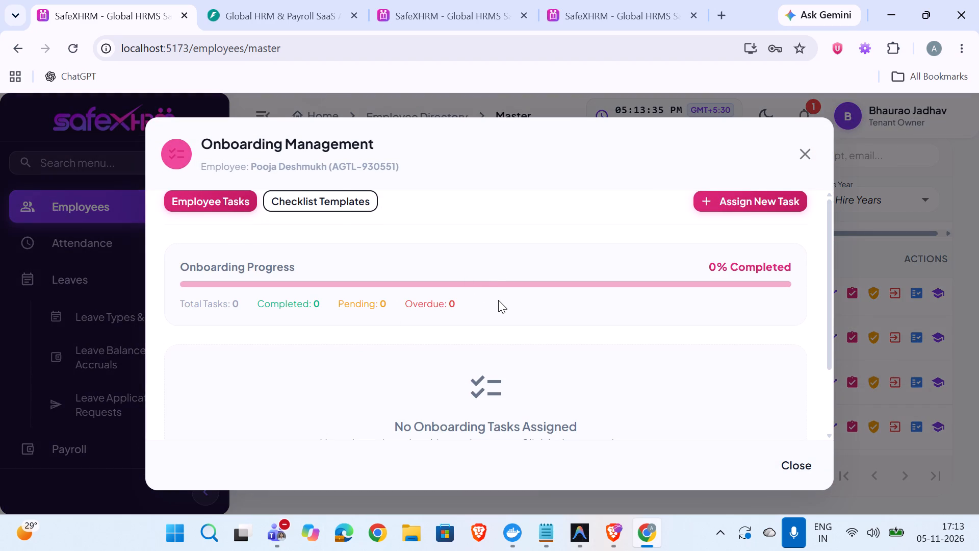
{"action": "scroll", "coordinate": [544, 286], "scroll_direction": "up", "scroll_amount": 3}
{"action": "left_click", "coordinate": [387, 210]}
{"action": "left_click", "coordinate": [354, 201]}
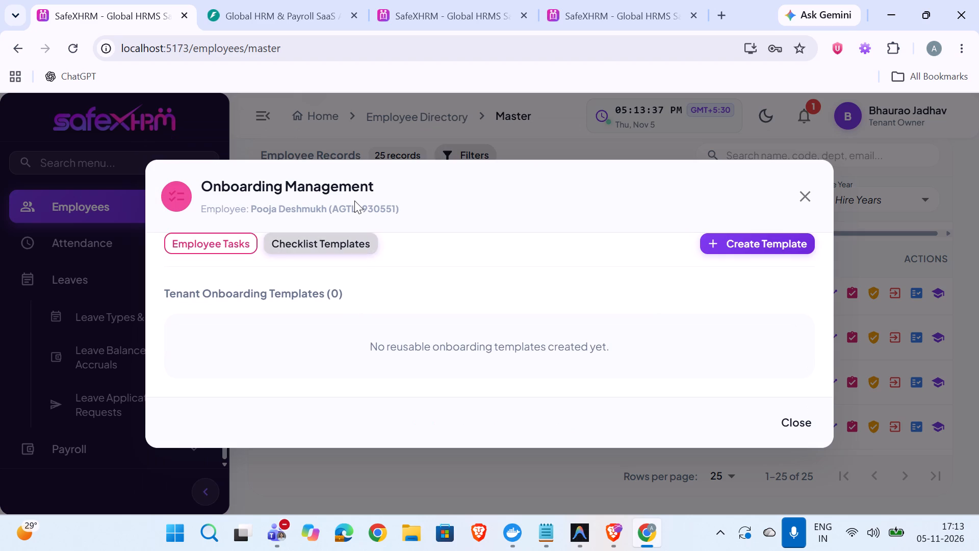
{"action": "scroll", "coordinate": [432, 334], "scroll_direction": "down", "scroll_amount": 4}
{"action": "left_click", "coordinate": [214, 238]}
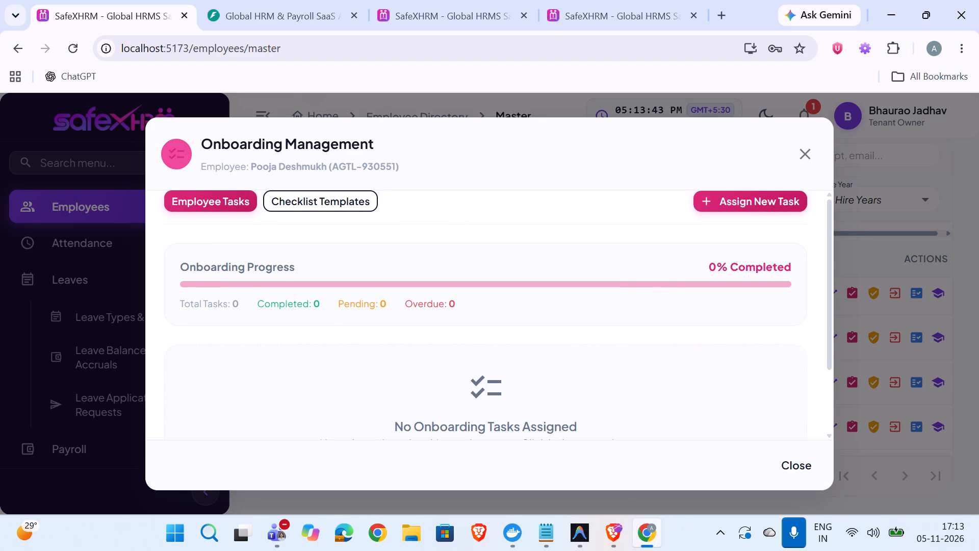
Try to assign a General Onboarding task named "onboard" to the HR role with no due date.
{"action": "left_click", "coordinate": [757, 207]}
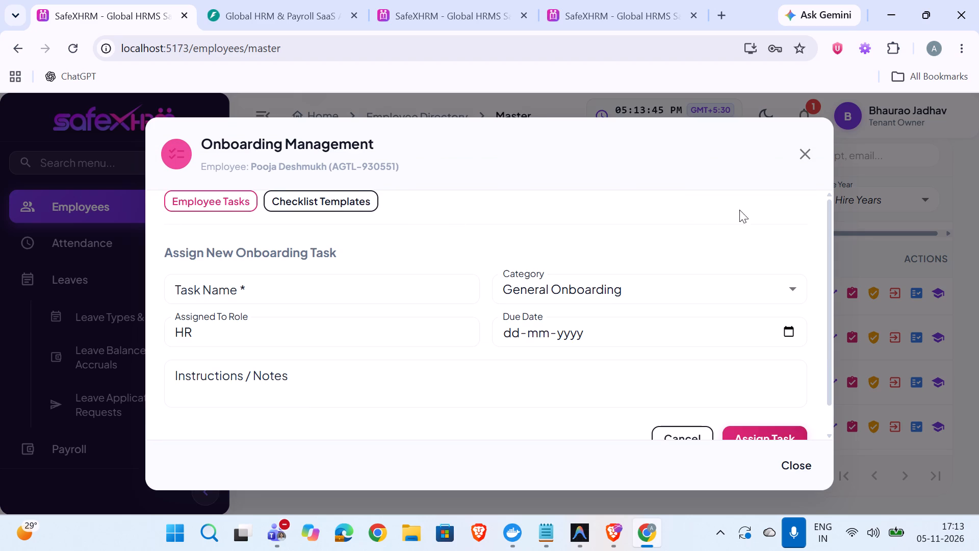
{"action": "left_click", "coordinate": [269, 290]}
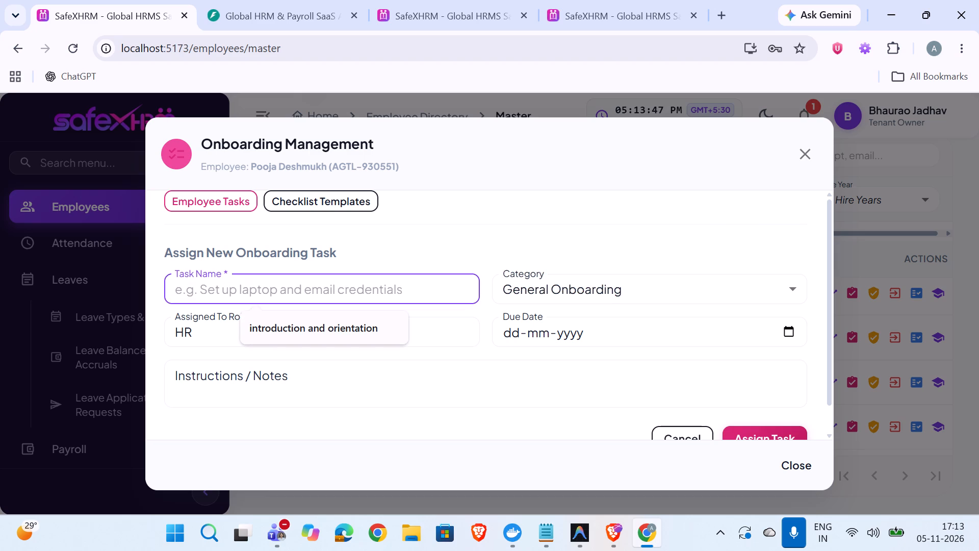
{"action": "type", "text": "on"}
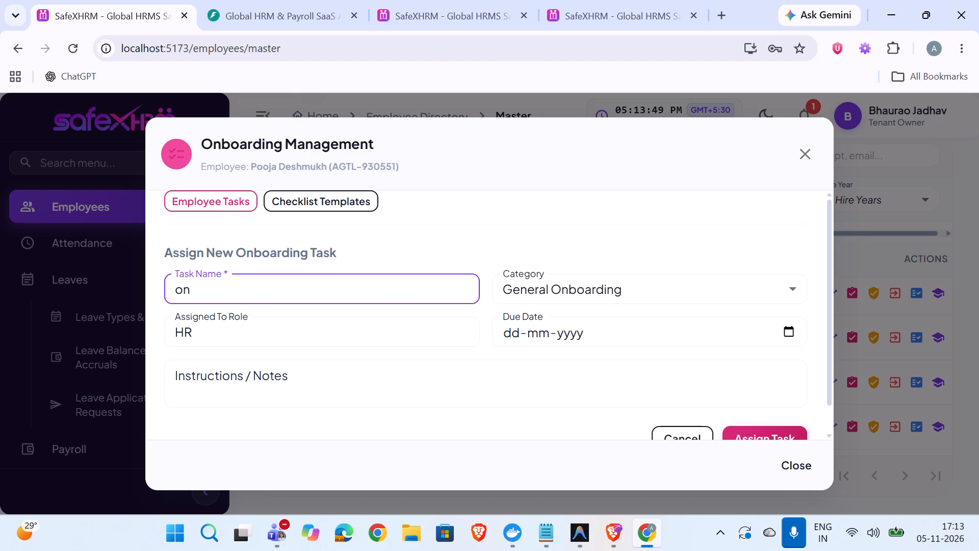
{"action": "key", "text": "o"}
{"action": "key", "text": "Insert"}
{"action": "key", "text": "BackSpace"}
{"action": "type", "text": "board"}
{"action": "scroll", "coordinate": [326, 320], "scroll_direction": "down", "scroll_amount": 4}
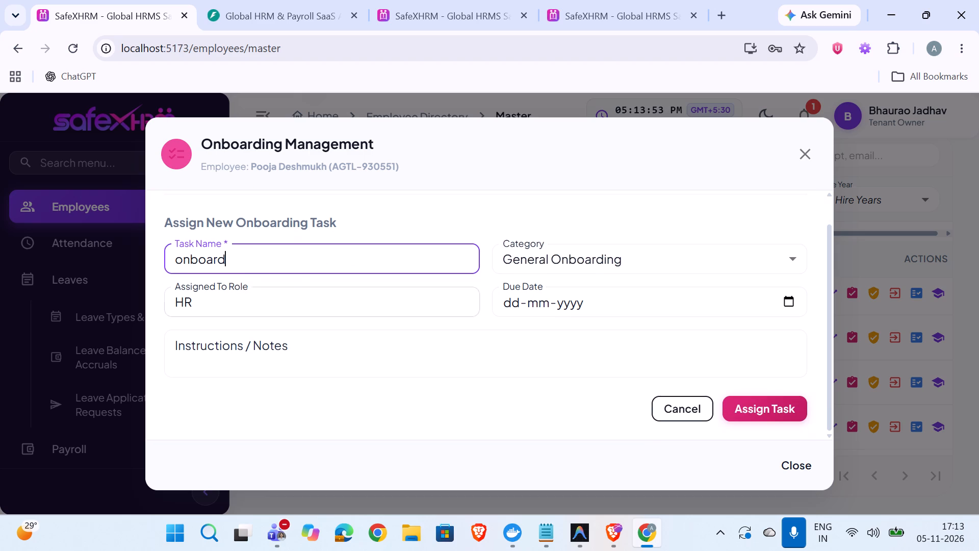
{"action": "left_click", "coordinate": [221, 295]}
{"action": "double_click", "coordinate": [739, 418]}
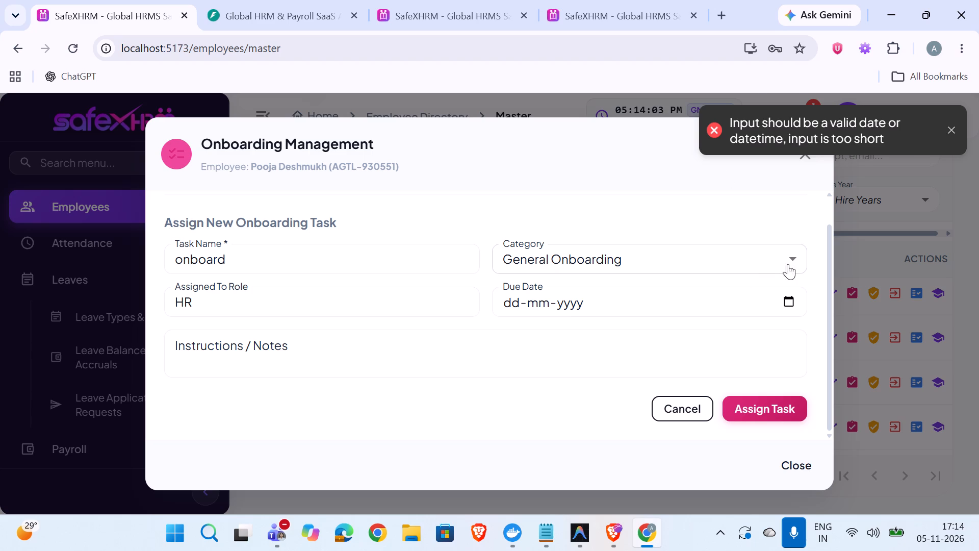
Set the onboarding task's due date to 05-11-2026 and assign the task.
{"action": "left_click_drag", "start_coordinate": [796, 292], "coordinate": [790, 298]}
{"action": "left_click", "coordinate": [789, 300]}
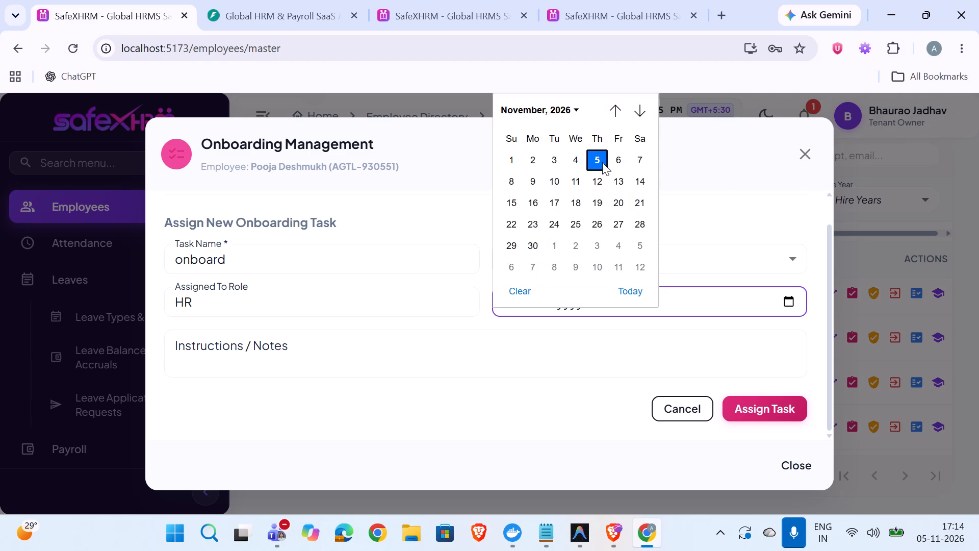
{"action": "left_click", "coordinate": [602, 162]}
{"action": "left_click", "coordinate": [787, 414]}
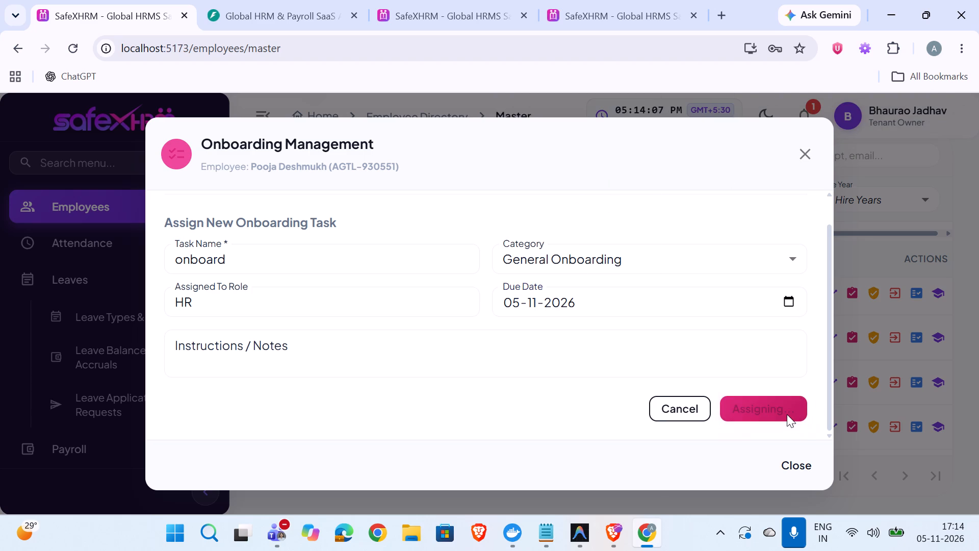
Advance the "onboard" task's status to IN_PROGRESS and leave the onboarding management window.
{"action": "scroll", "coordinate": [410, 325], "scroll_direction": "down", "scroll_amount": 2}
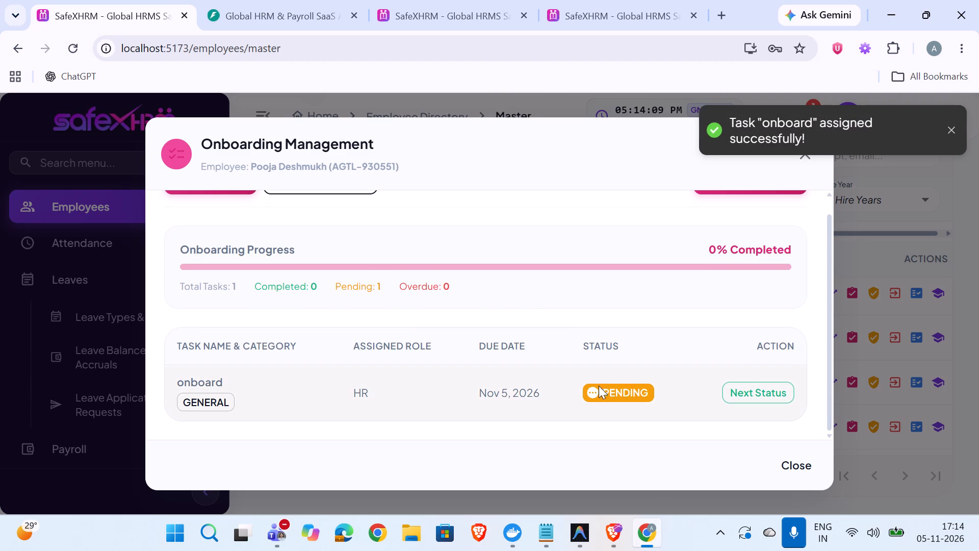
{"action": "left_click", "coordinate": [730, 397]}
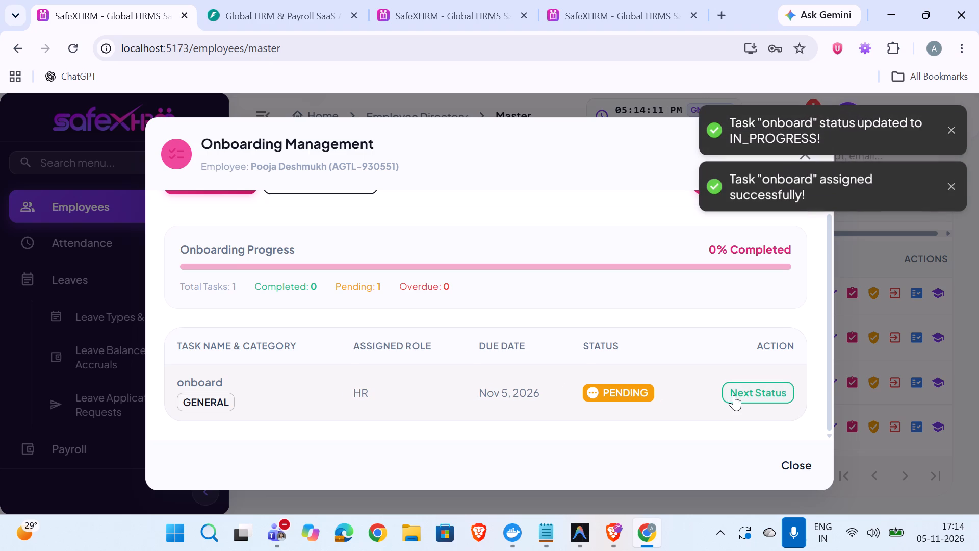
{"action": "left_click", "coordinate": [893, 373]}
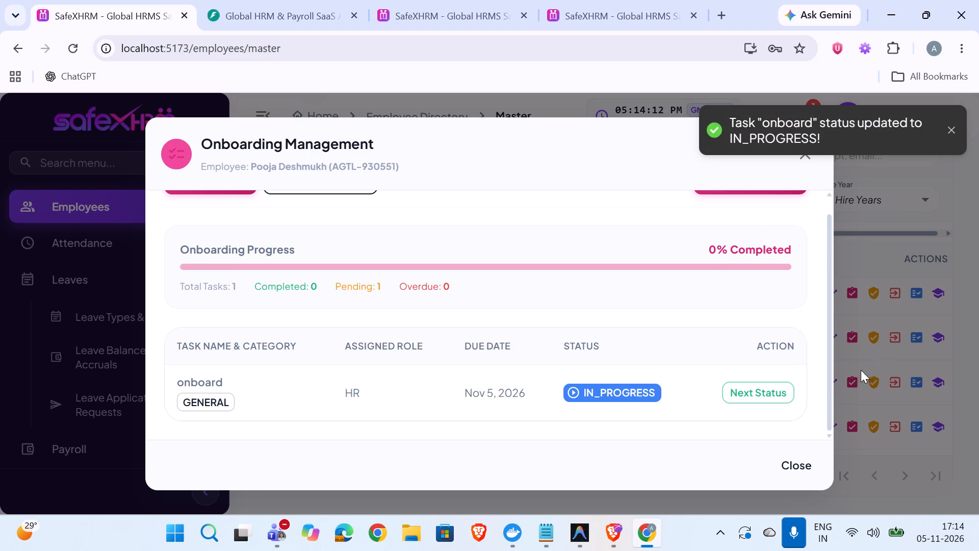
{"action": "left_click", "coordinate": [760, 391]}
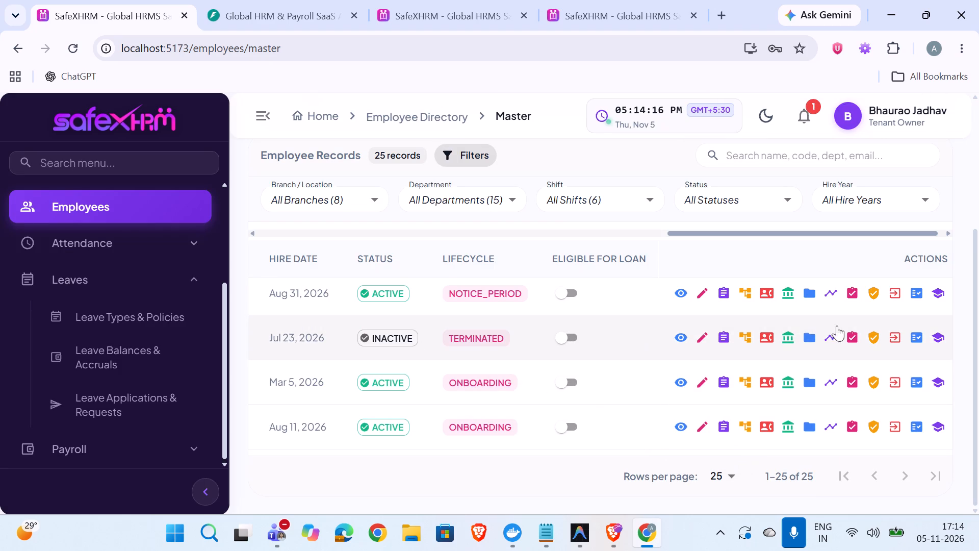
Execute the terminated employee's employment confirmation dated 05-11-2026 with an effective revised salary of 200000, and check the lifecycle in the record.
{"action": "left_click", "coordinate": [872, 336]}
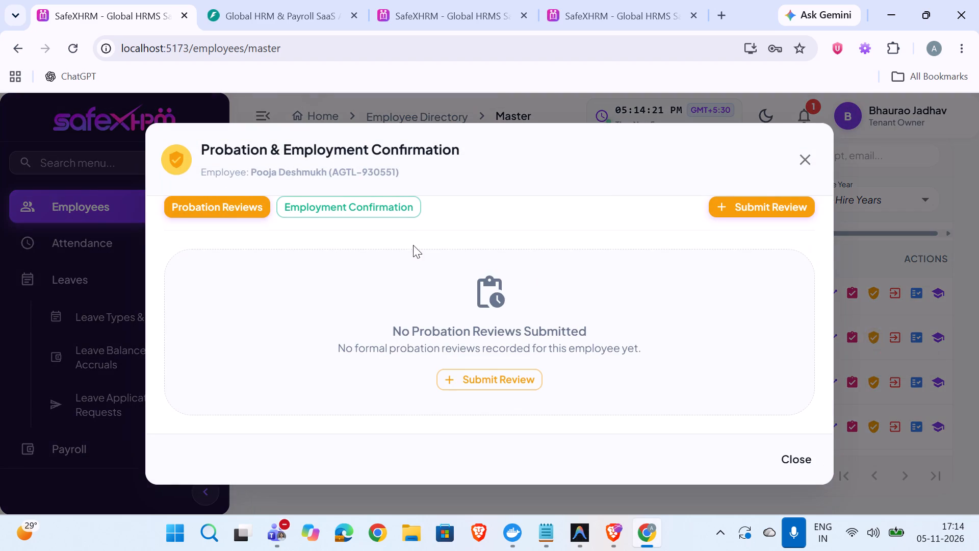
{"action": "left_click", "coordinate": [403, 216]}
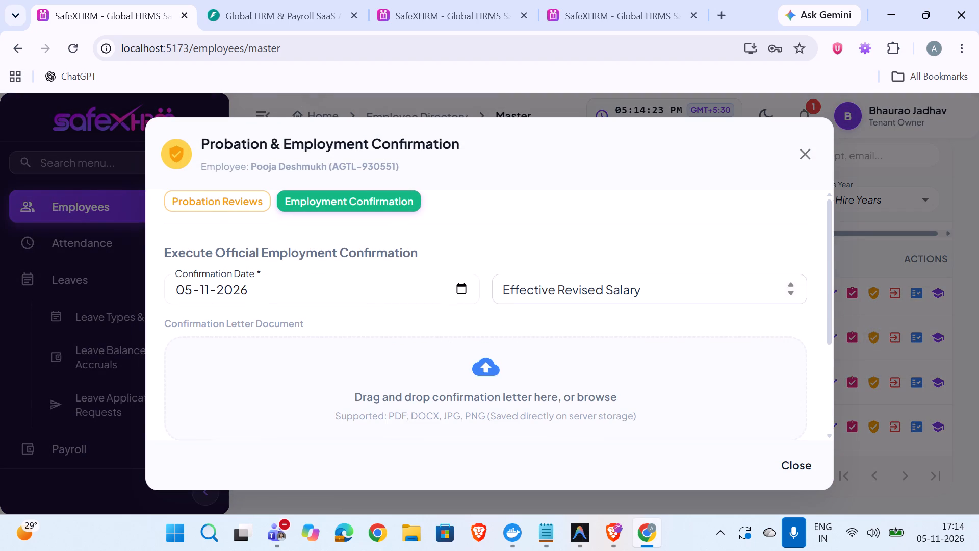
{"action": "left_click", "coordinate": [601, 291]}
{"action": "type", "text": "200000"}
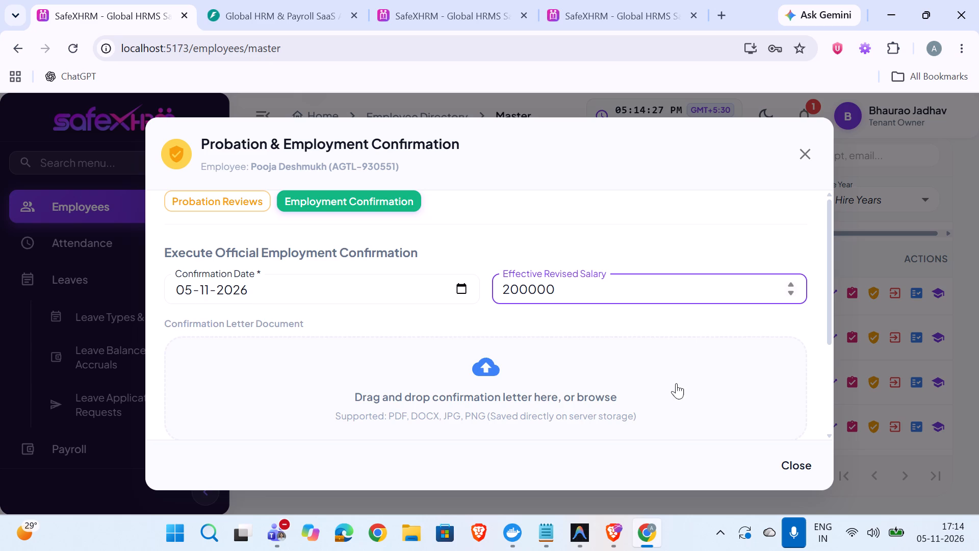
{"action": "scroll", "coordinate": [682, 402], "scroll_direction": "down", "scroll_amount": 2}
{"action": "left_click", "coordinate": [755, 408]}
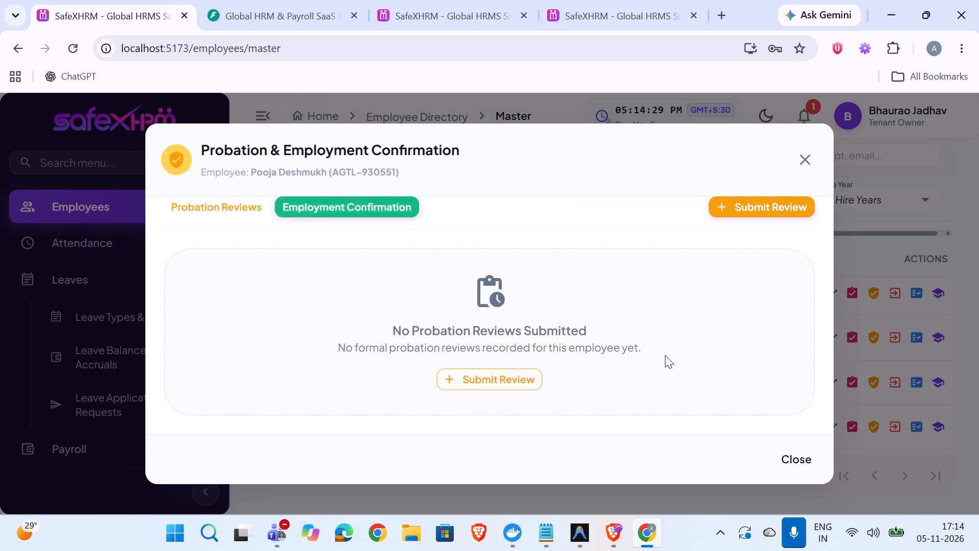
{"action": "left_click", "coordinate": [802, 148]}
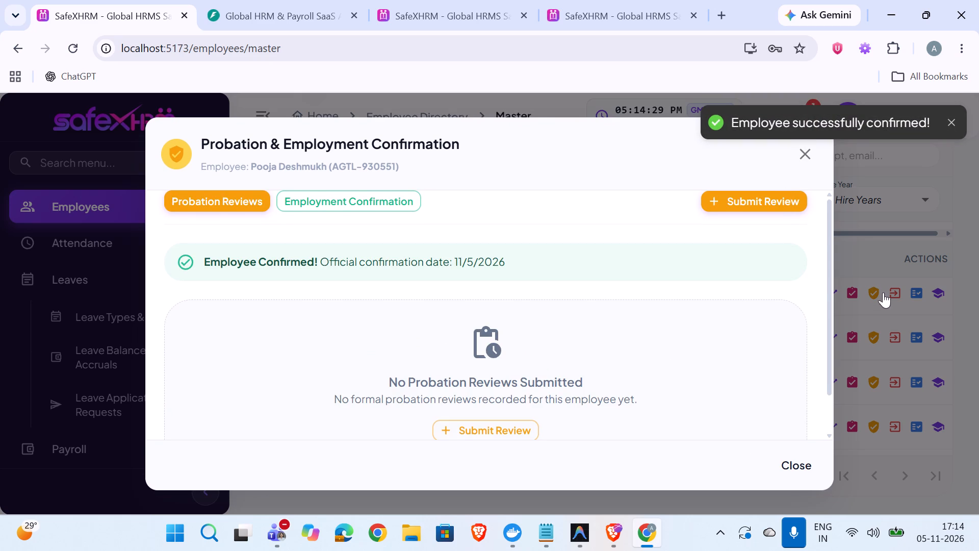
{"action": "triple_click", "coordinate": [498, 342]}
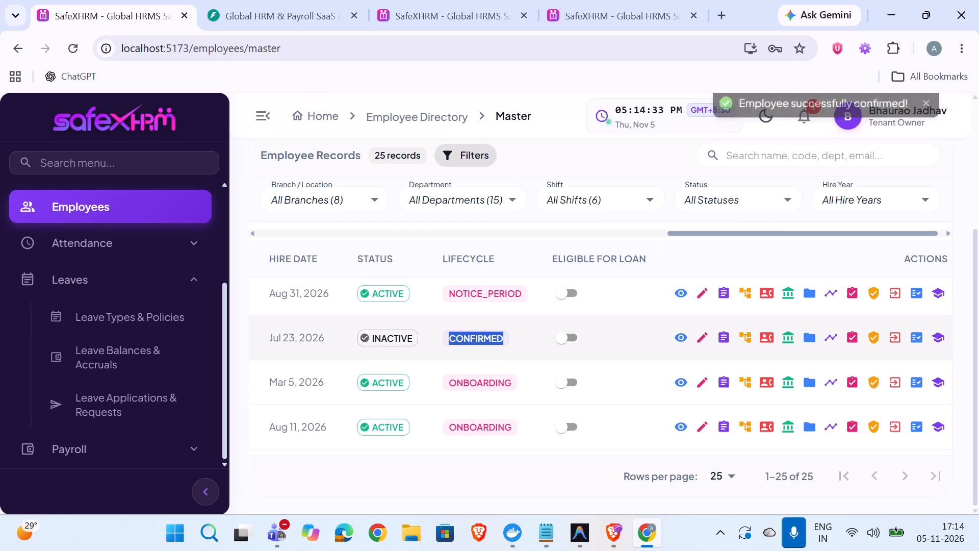
{"action": "left_click", "coordinate": [500, 341]}
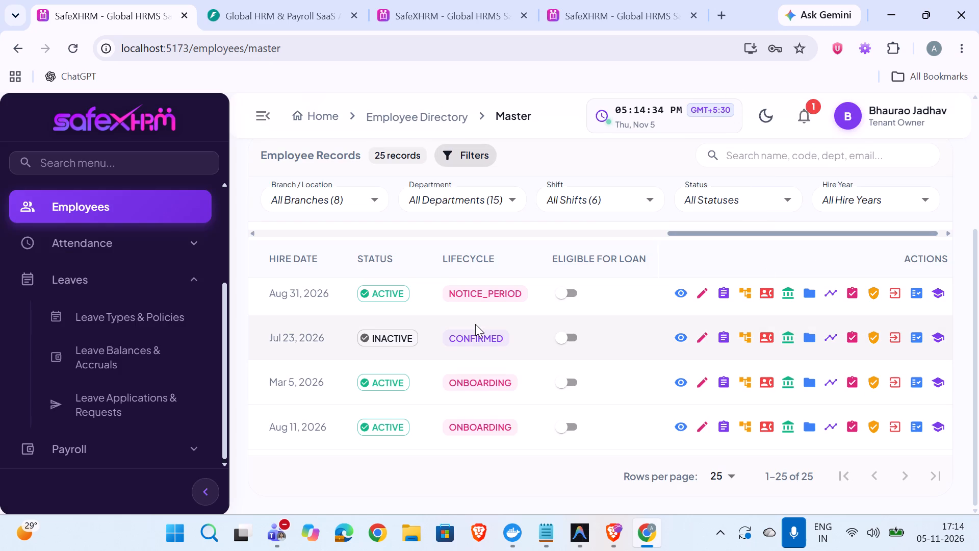
Examine the status and lifecycle values of the inactive employee hired Jul 23, 2026 and compare them with the neighbouring records.
{"action": "triple_click", "coordinate": [469, 335]}
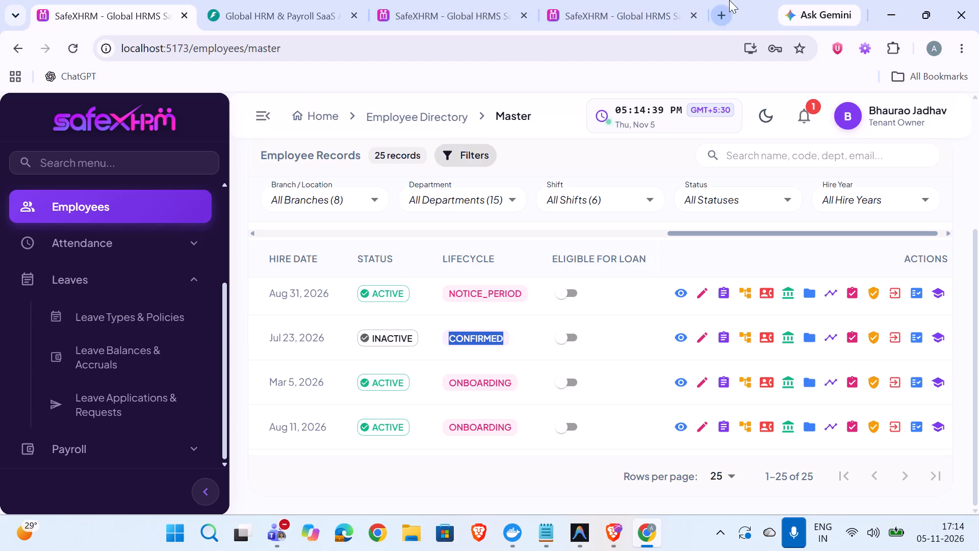
{"action": "left_click", "coordinate": [633, 0]}
{"action": "left_click_drag", "start_coordinate": [471, 0], "coordinate": [473, 14]}
{"action": "left_click", "coordinate": [474, 14]}
{"action": "left_click", "coordinate": [350, 0]}
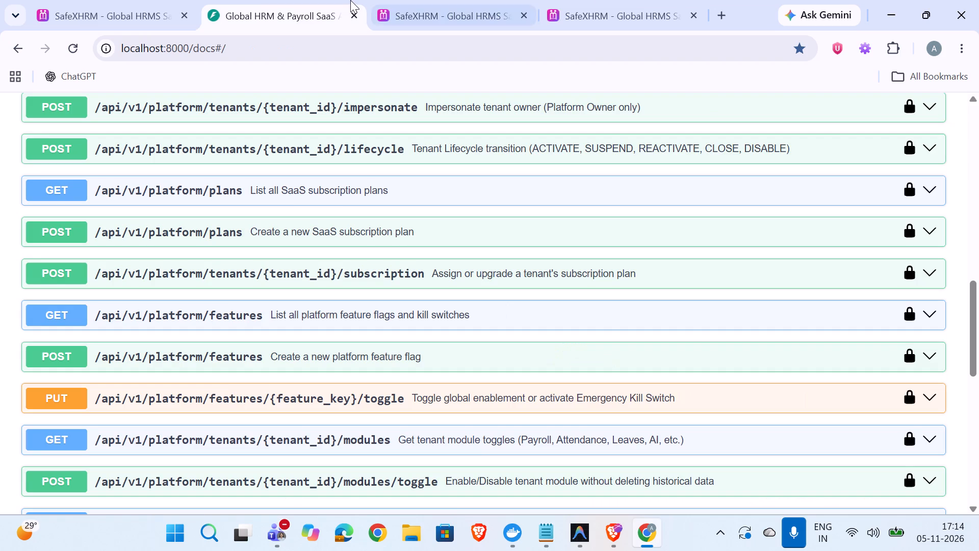
{"action": "left_click", "coordinate": [170, 0]}
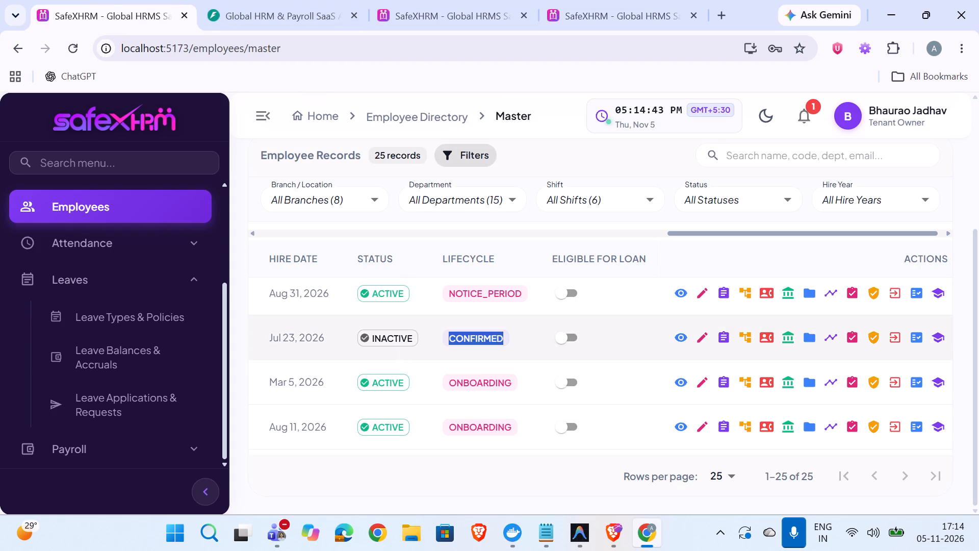
{"action": "triple_click", "coordinate": [394, 340]}
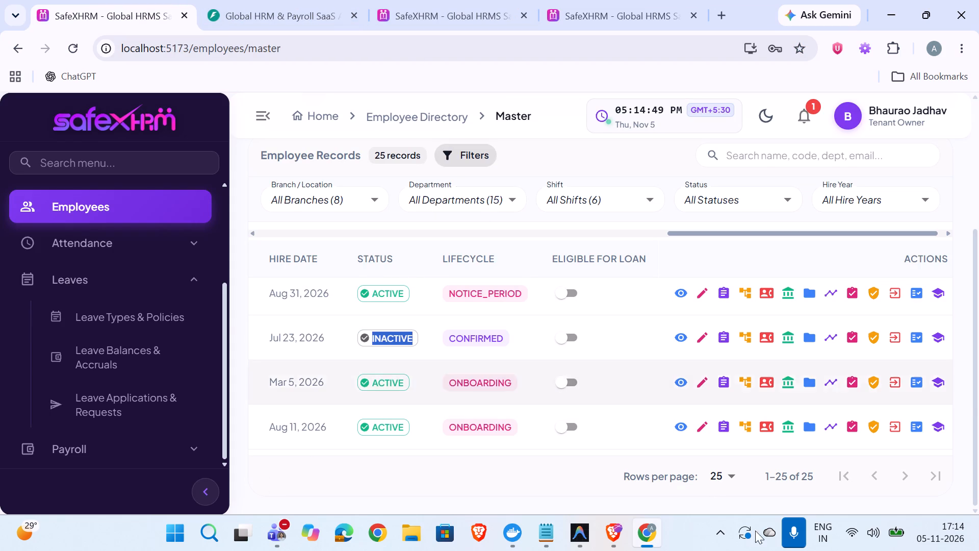
{"action": "left_click", "coordinate": [397, 382]}
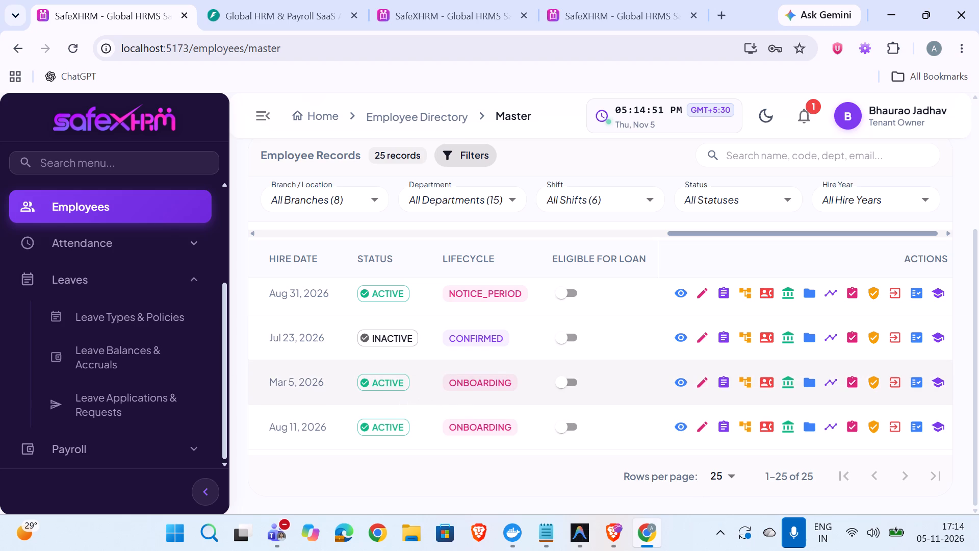
{"action": "left_click_drag", "start_coordinate": [397, 382], "coordinate": [368, 381]}
{"action": "triple_click", "coordinate": [376, 430]}
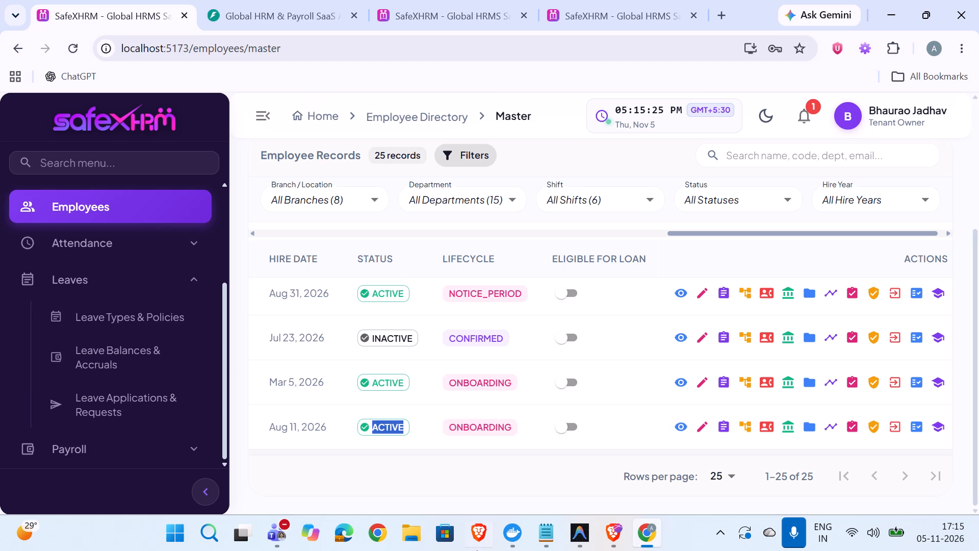
View the bulk employee import and export window of the Employee Master, then close it without importing.
{"action": "scroll", "coordinate": [498, 429], "scroll_direction": "up", "scroll_amount": 5}
{"action": "scroll", "coordinate": [765, 464], "scroll_direction": "up", "scroll_amount": 5}
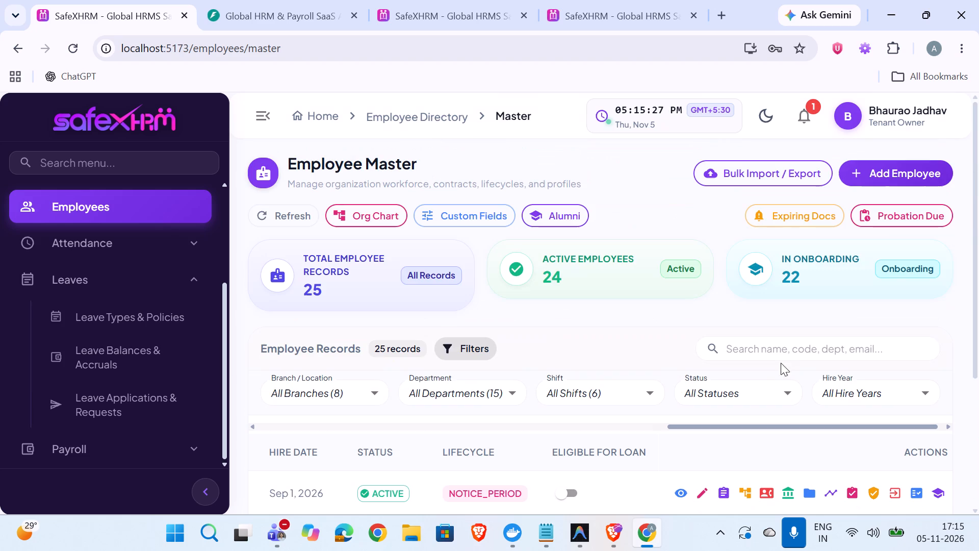
{"action": "scroll", "coordinate": [767, 353], "scroll_direction": "up", "scroll_amount": 5}
{"action": "left_click", "coordinate": [735, 176]}
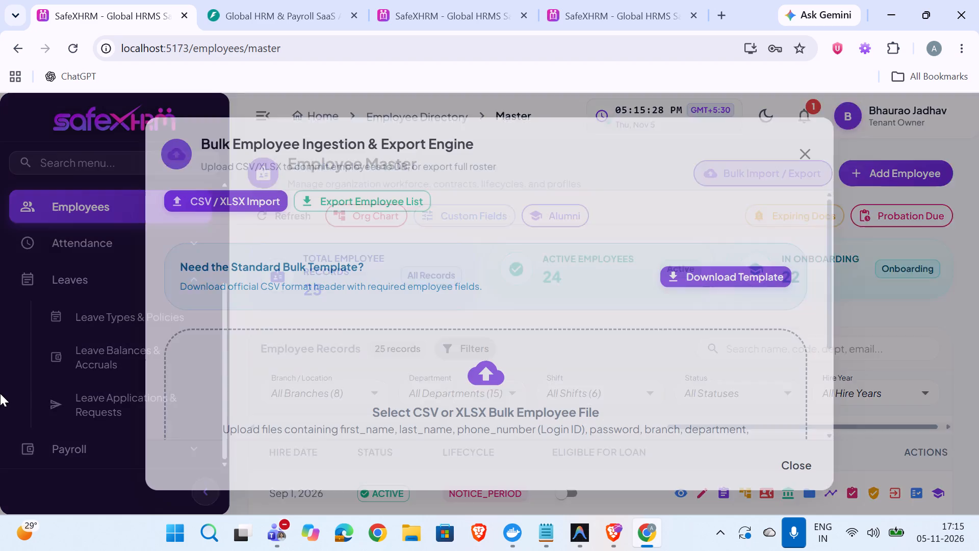
{"action": "left_click", "coordinate": [803, 152]}
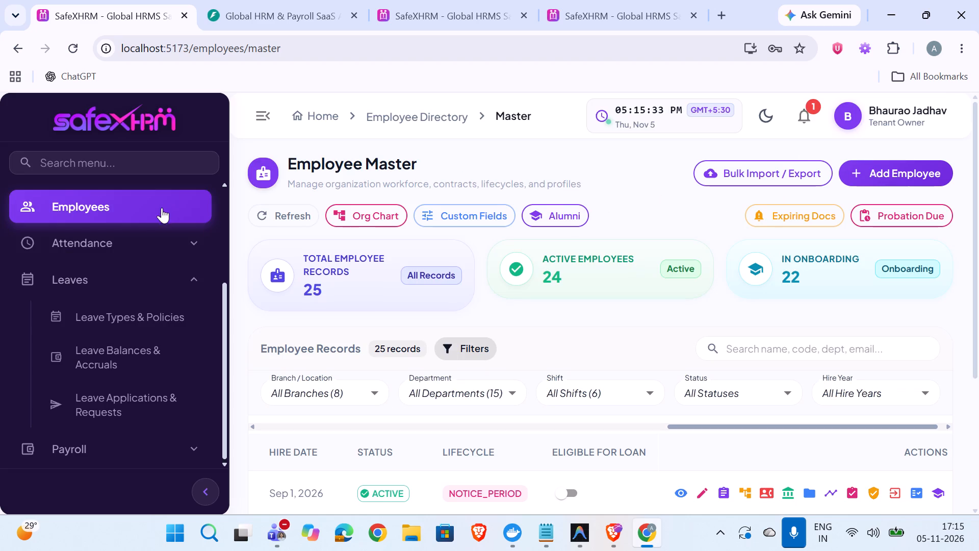
Expand the Attendance section in the navigation menu.
{"action": "double_click", "coordinate": [140, 238]}
{"action": "left_click", "coordinate": [140, 238]}
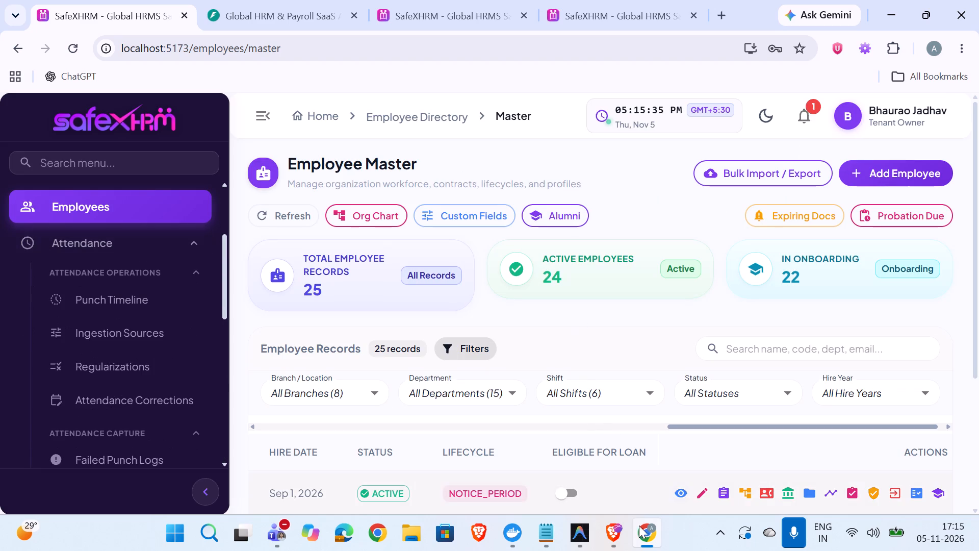
Switch to Notepad and delete the impersonation banner contrast fix line and the blank line below it from the ticket raise note.
{"action": "left_click", "coordinate": [508, 532]}
{"action": "left_click", "coordinate": [508, 532]}
{"action": "left_click", "coordinate": [557, 527]}
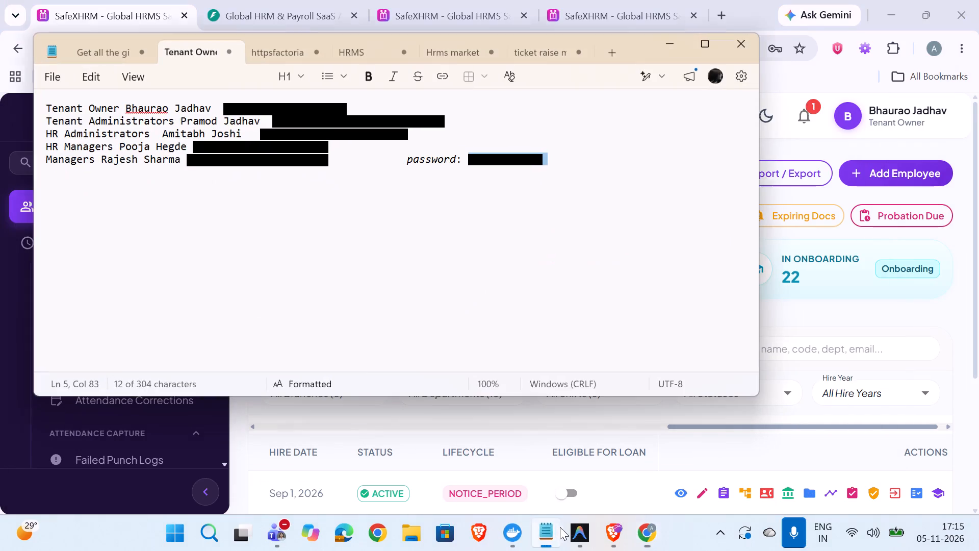
{"action": "left_click", "coordinate": [439, 190]}
{"action": "left_click", "coordinate": [455, 40]}
{"action": "left_click", "coordinate": [531, 47]}
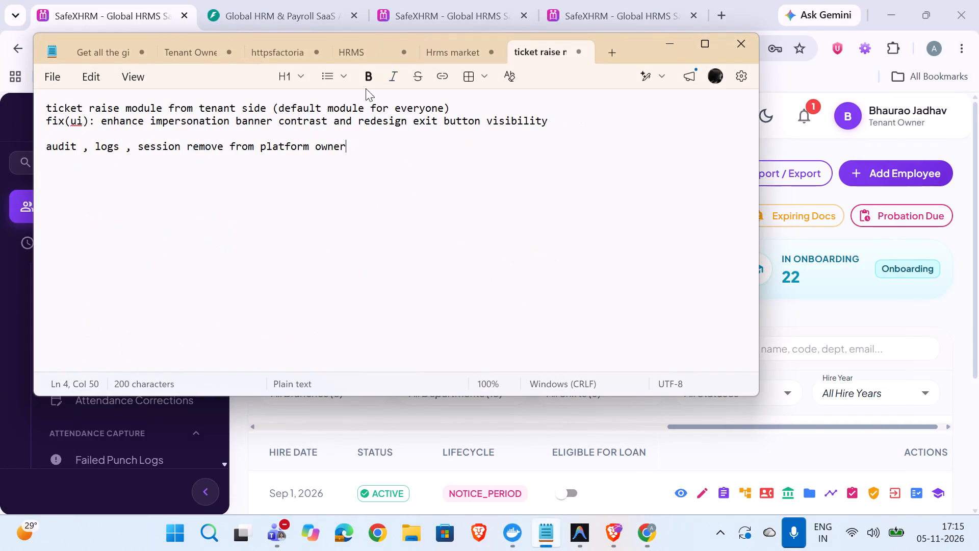
{"action": "triple_click", "coordinate": [331, 133]}
{"action": "left_click", "coordinate": [331, 133]}
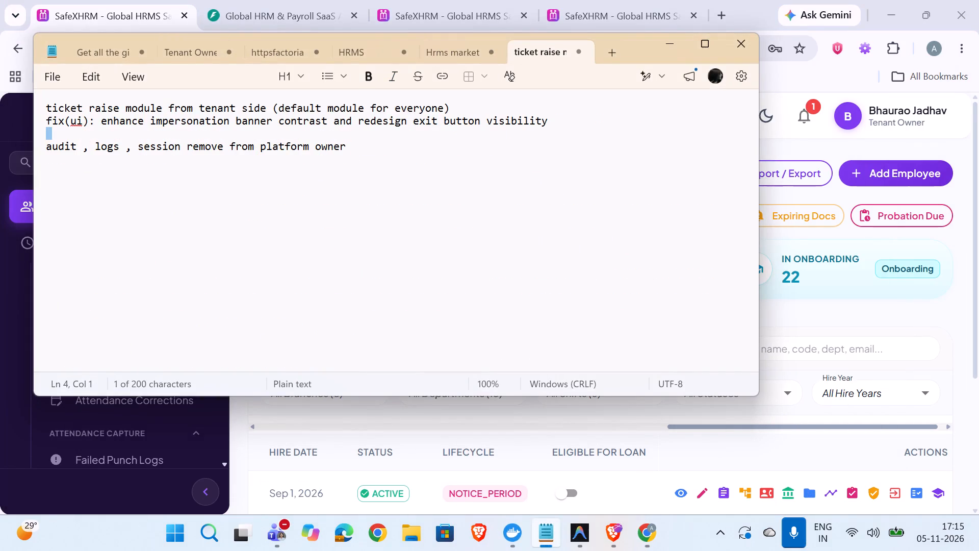
{"action": "left_click", "coordinate": [224, 118]}
{"action": "left_click_drag", "start_coordinate": [46, 121], "coordinate": [583, 132]}
{"action": "key", "text": "BackSpace"}
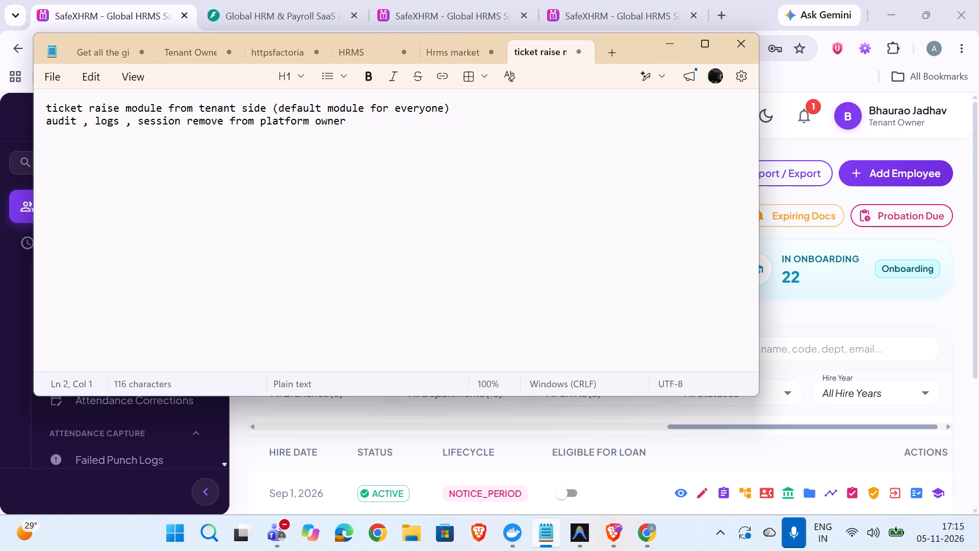
{"action": "left_click", "coordinate": [373, 209]}
Look through the HRMS marketing, HRMS and competitor website notes, then return to the HRMS app in Chrome.
{"action": "left_click", "coordinate": [443, 48]}
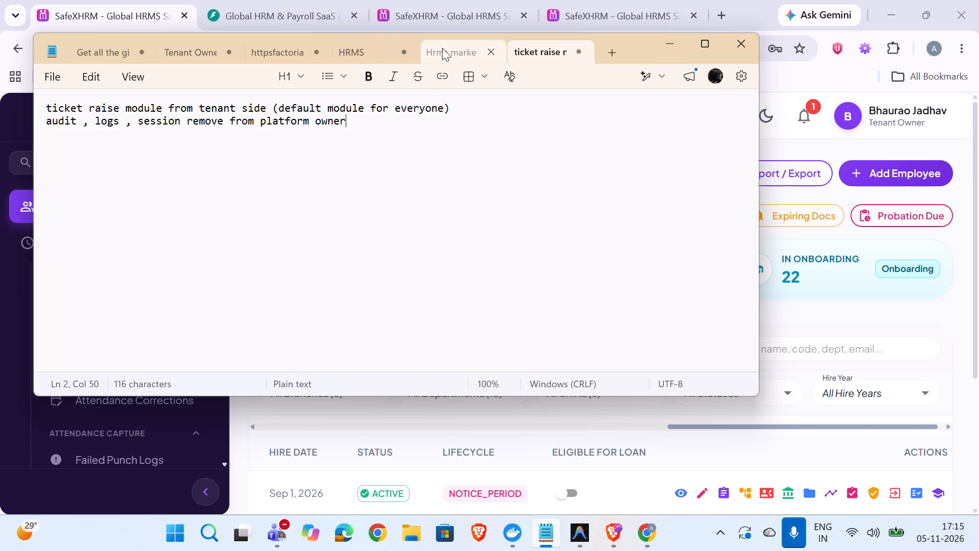
{"action": "double_click", "coordinate": [358, 189]}
{"action": "left_click", "coordinate": [355, 49]}
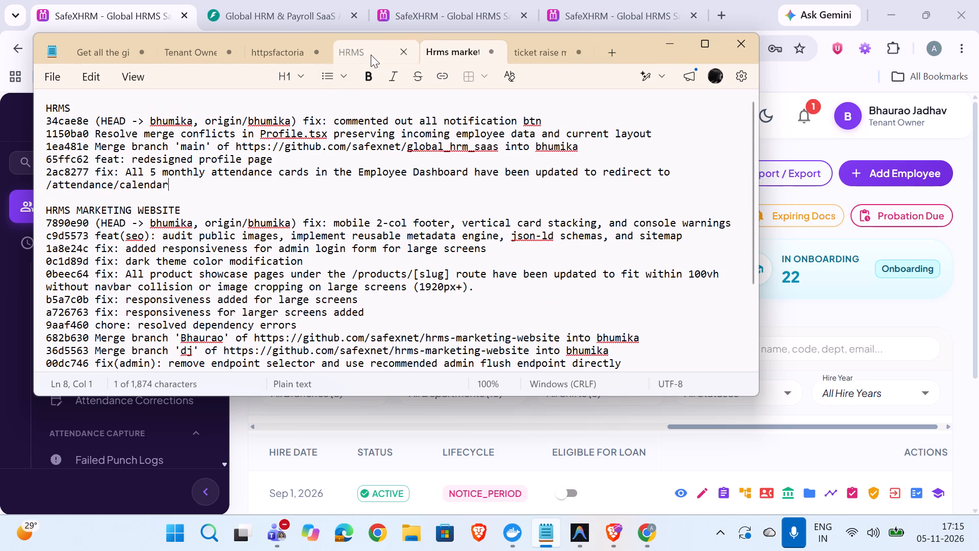
{"action": "double_click", "coordinate": [398, 272]}
{"action": "left_click", "coordinate": [294, 49]}
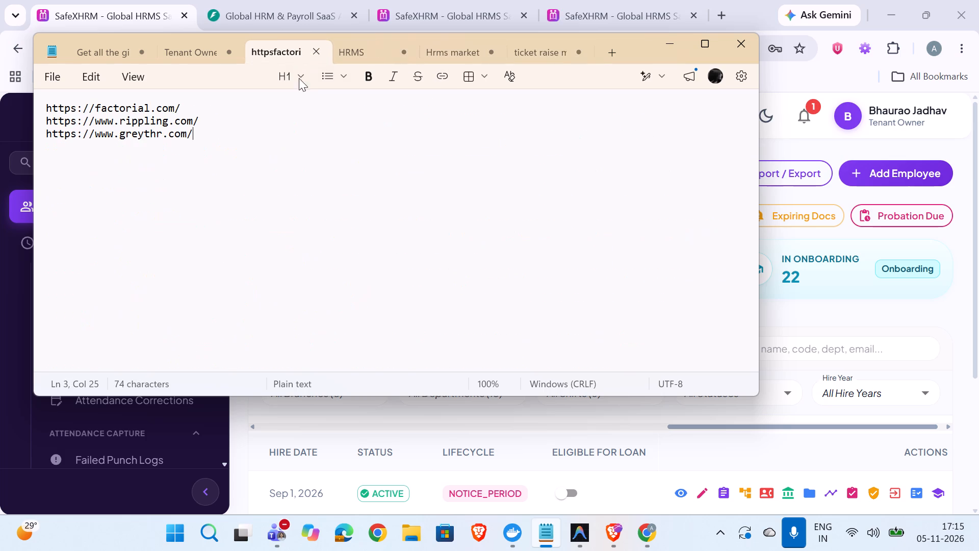
{"action": "left_click", "coordinate": [292, 158]}
{"action": "left_click", "coordinate": [668, 42]}
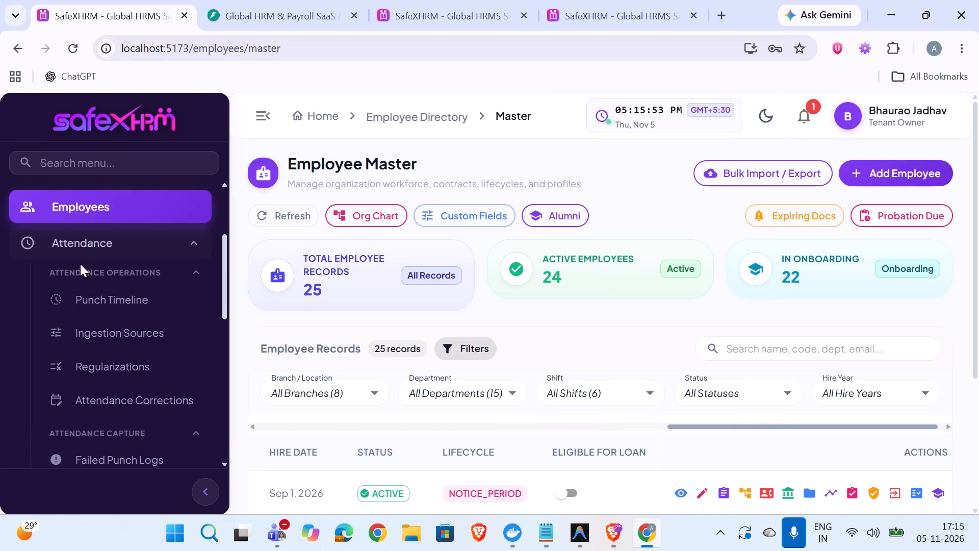
Collapse the Attendance Operations, Attendance Capture, Hardware & Devices and Reports & Integration groups within the Attendance section.
{"action": "left_click", "coordinate": [117, 278]}
{"action": "left_click", "coordinate": [117, 277]}
{"action": "left_click", "coordinate": [117, 277]}
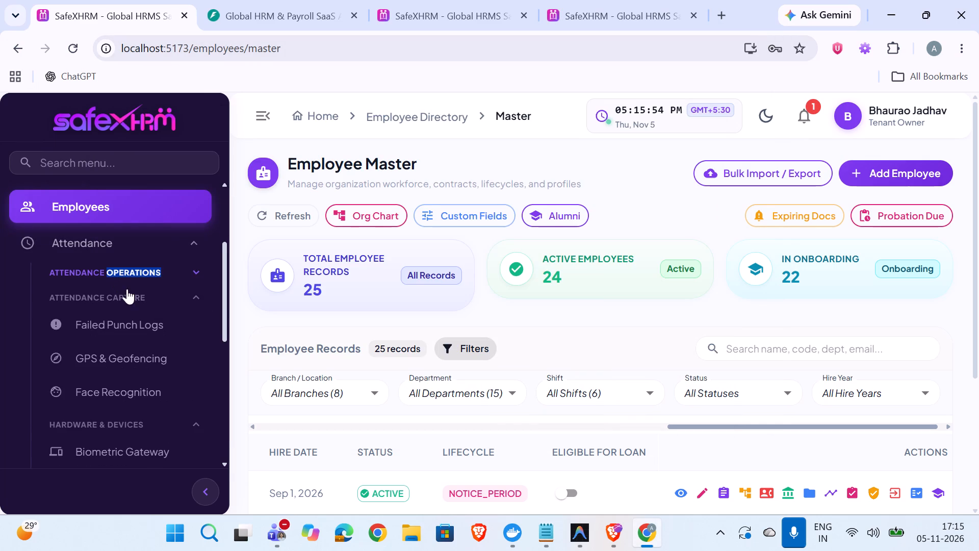
{"action": "left_click", "coordinate": [126, 295]}
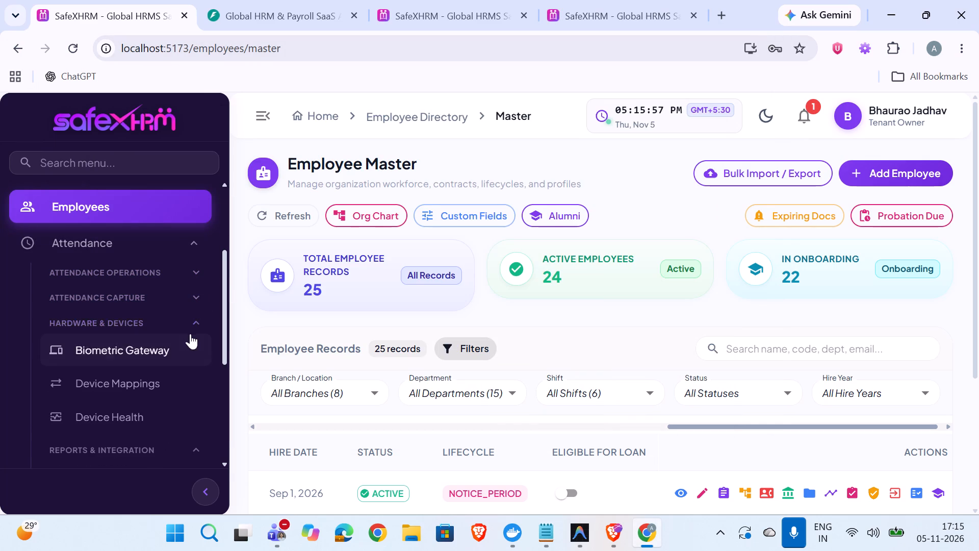
{"action": "left_click", "coordinate": [188, 315]}
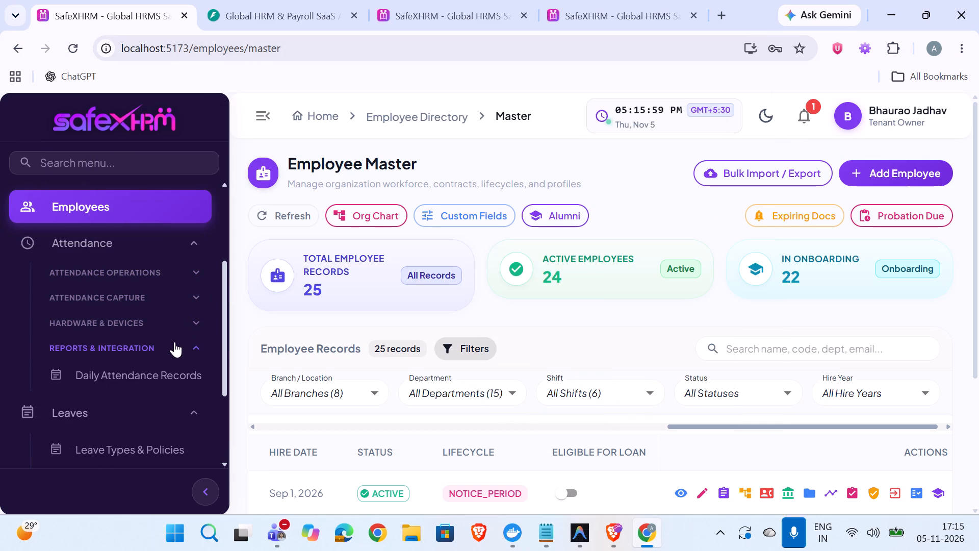
{"action": "left_click", "coordinate": [177, 347]}
{"action": "left_click", "coordinate": [320, 343]}
{"action": "triple_click", "coordinate": [320, 343]}
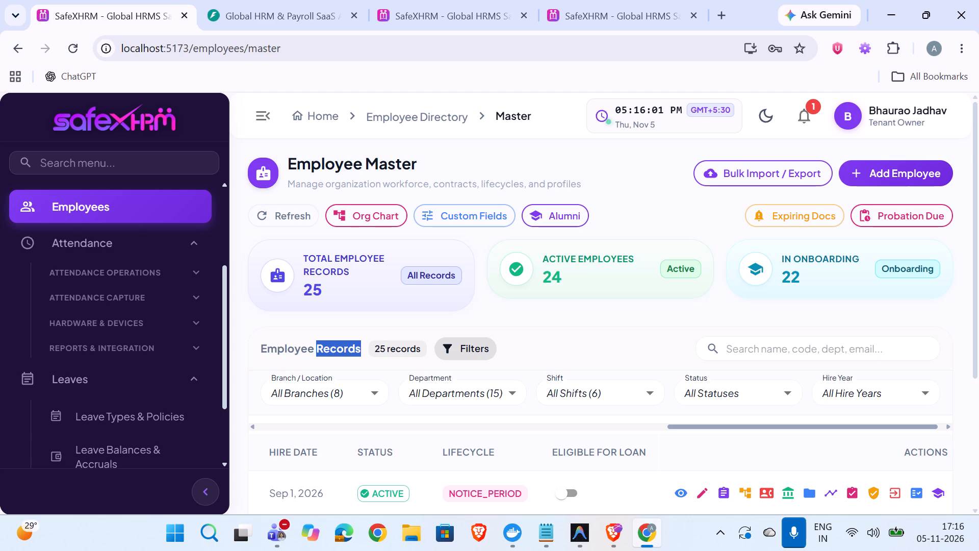
{"action": "left_click", "coordinate": [320, 343]}
{"action": "scroll", "coordinate": [69, 483], "scroll_direction": "up", "scroll_amount": 3}
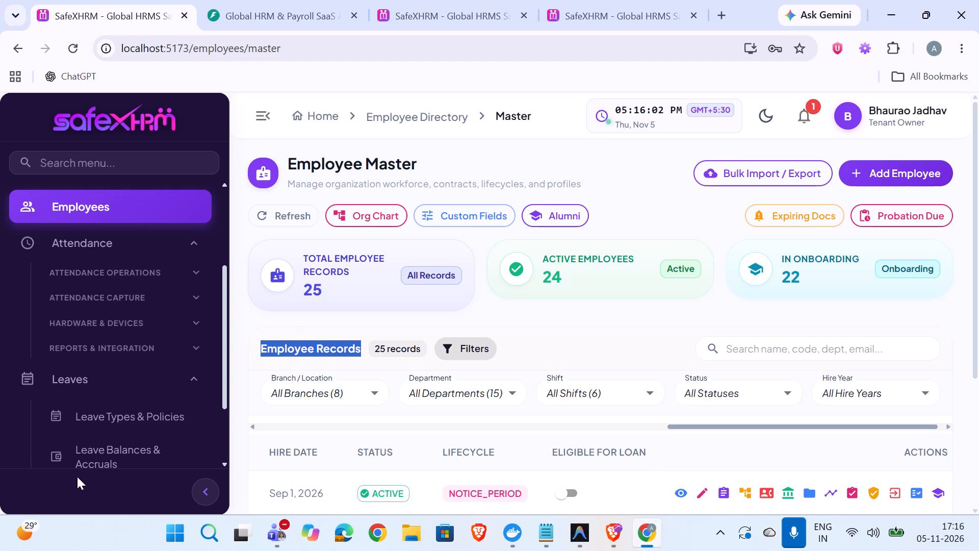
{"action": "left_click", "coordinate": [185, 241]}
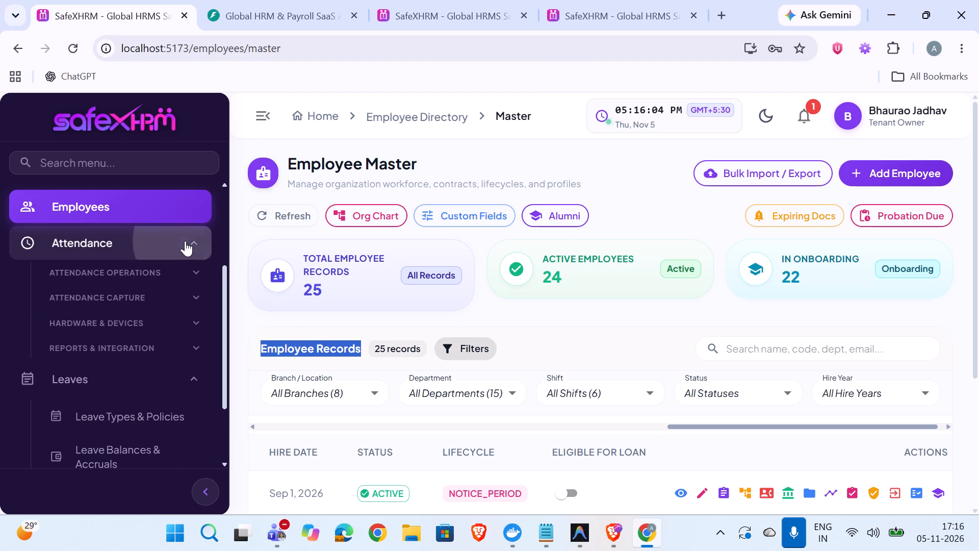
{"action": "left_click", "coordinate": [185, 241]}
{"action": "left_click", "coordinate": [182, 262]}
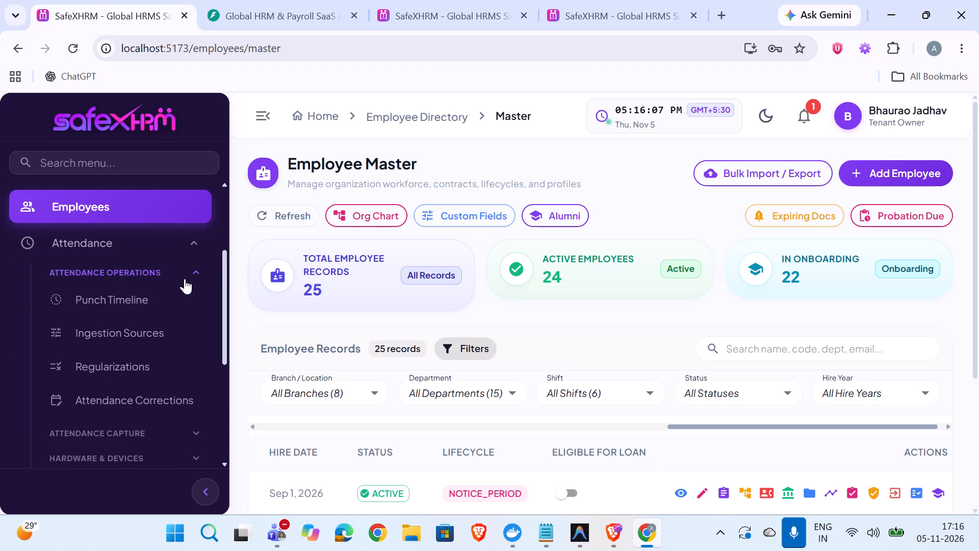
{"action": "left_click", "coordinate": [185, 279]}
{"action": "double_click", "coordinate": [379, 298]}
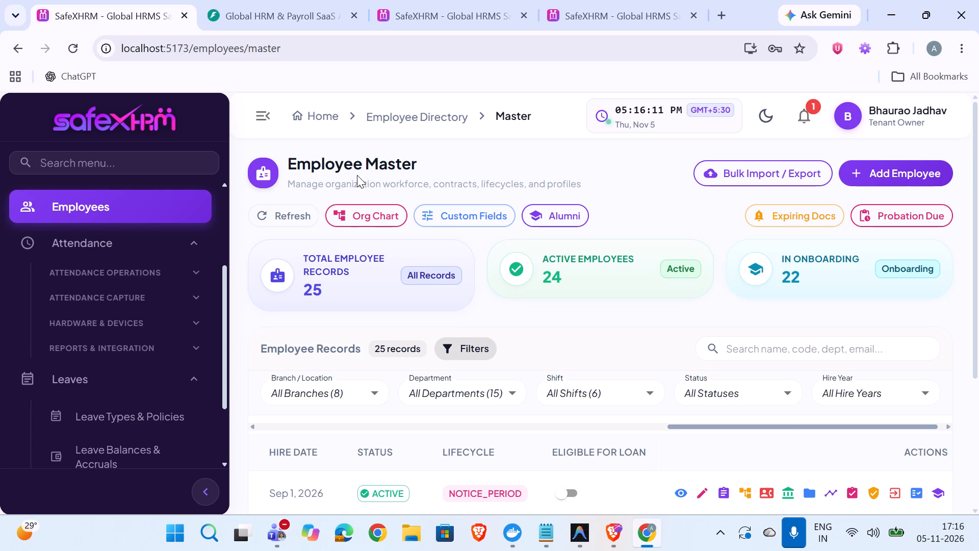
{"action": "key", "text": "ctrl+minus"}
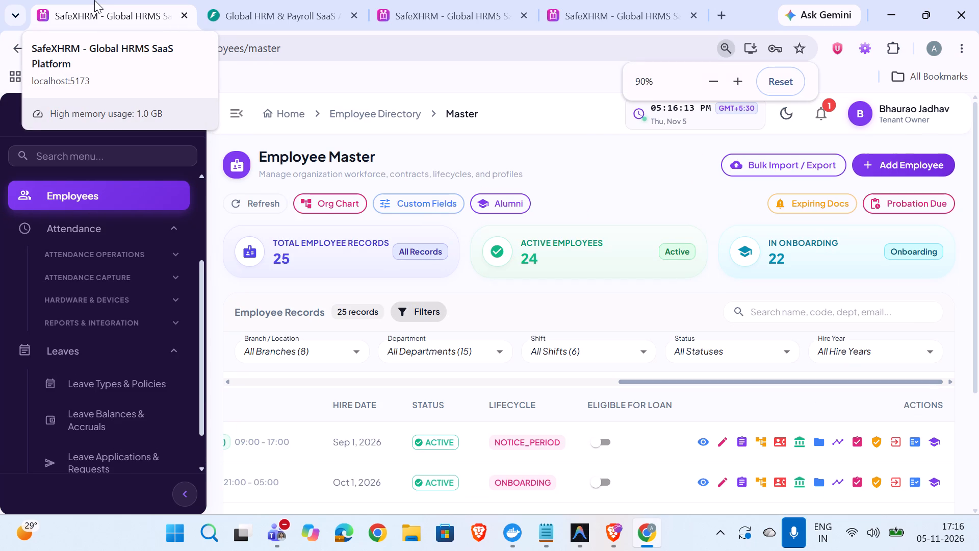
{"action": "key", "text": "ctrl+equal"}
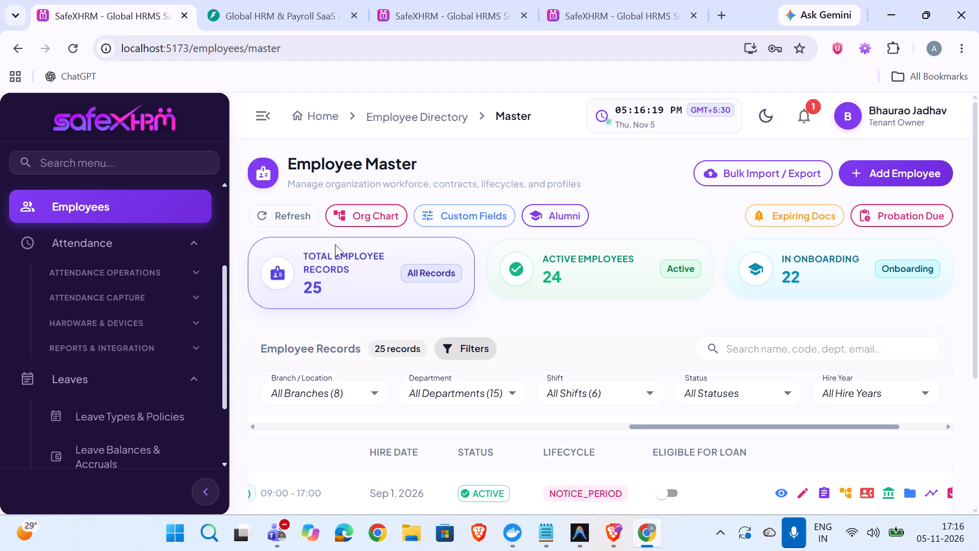
Open the organization chart and expand the direct reports of the Chennai OMR Tech Center branch.
{"action": "left_click", "coordinate": [356, 225]}
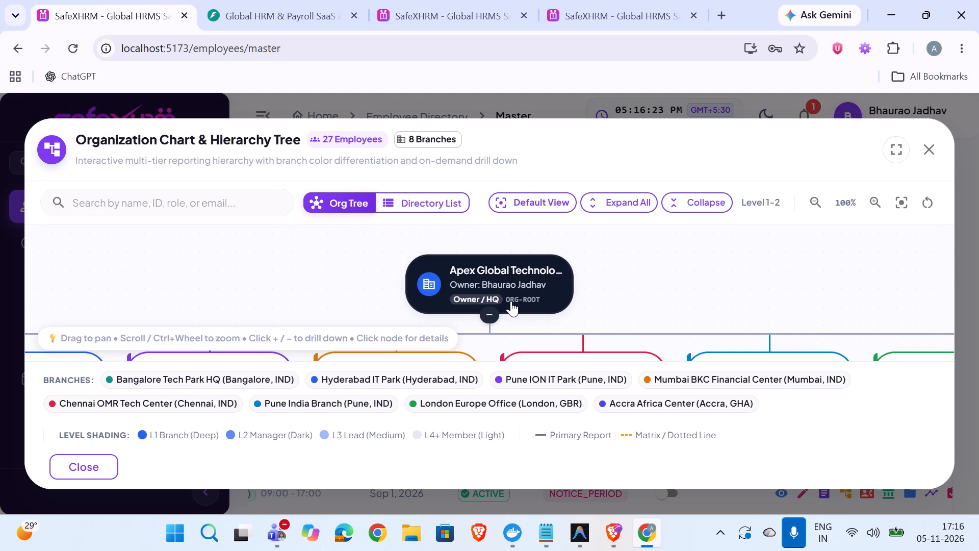
{"action": "scroll", "coordinate": [511, 301], "scroll_direction": "down", "scroll_amount": 3}
{"action": "scroll", "coordinate": [526, 281], "scroll_direction": "up", "scroll_amount": 1}
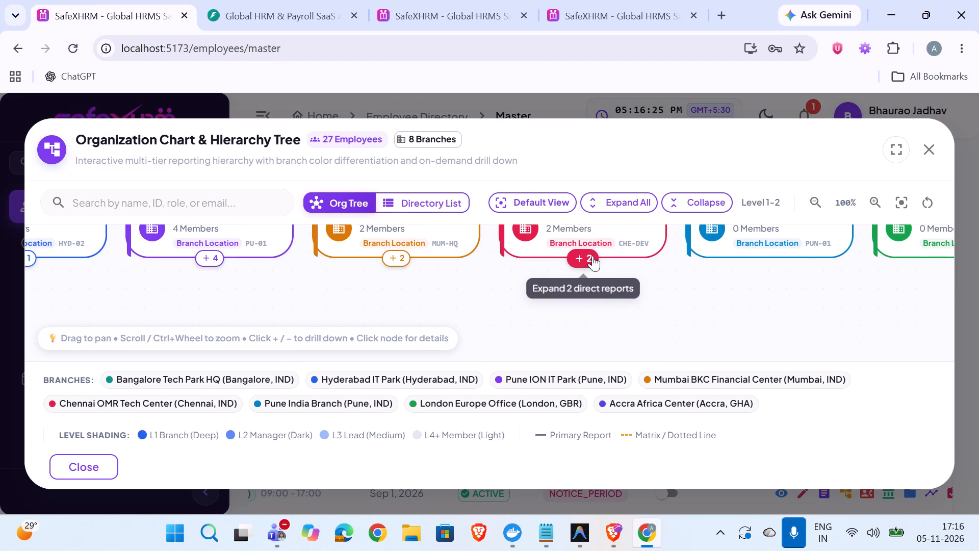
{"action": "left_click", "coordinate": [592, 256]}
{"action": "scroll", "coordinate": [579, 291], "scroll_direction": "down", "scroll_amount": 1}
{"action": "scroll", "coordinate": [359, 325], "scroll_direction": "up", "scroll_amount": 4}
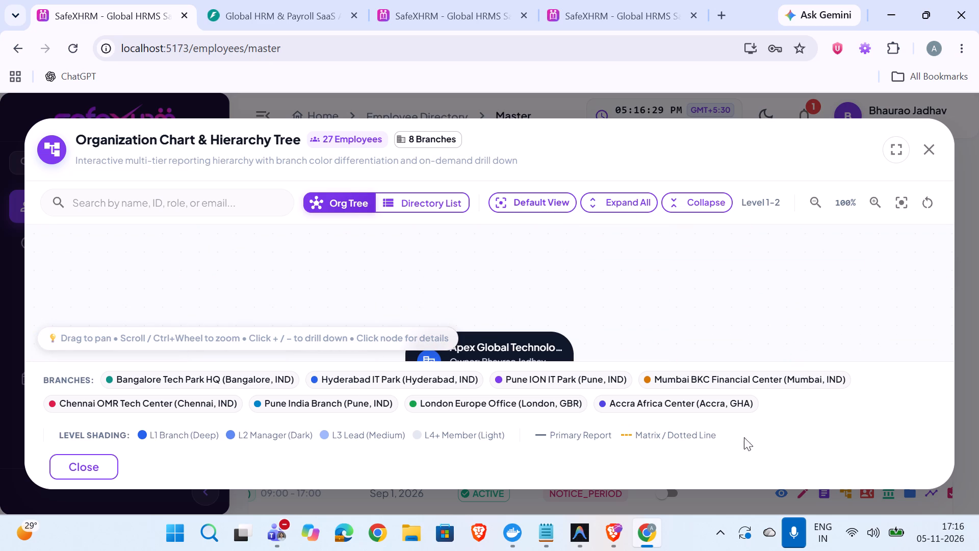
{"action": "left_click_drag", "start_coordinate": [754, 433], "coordinate": [437, 471]}
{"action": "left_click", "coordinate": [437, 471]}
{"action": "left_click_drag", "start_coordinate": [439, 471], "coordinate": [445, 469]}
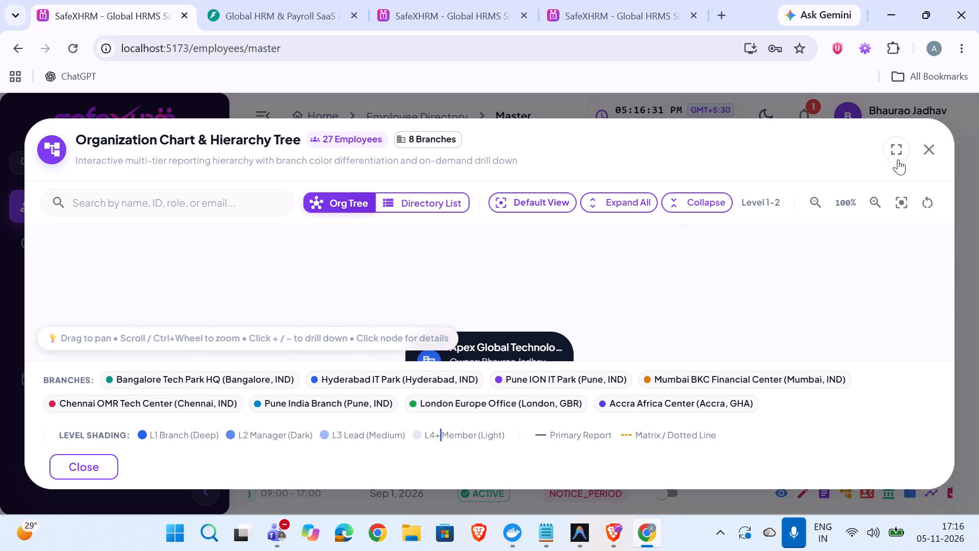
Show the organization chart in full screen and expand the direct reports of the Mumbai BKC Financial Center branch.
{"action": "left_click", "coordinate": [887, 147]}
{"action": "left_click", "coordinate": [891, 151]}
{"action": "scroll", "coordinate": [378, 313], "scroll_direction": "down", "scroll_amount": 4}
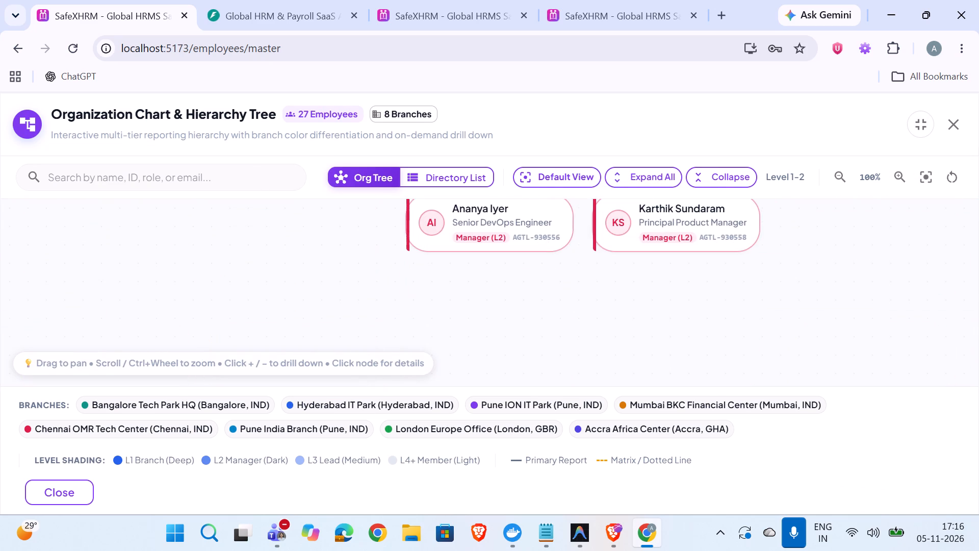
{"action": "scroll", "coordinate": [712, 281], "scroll_direction": "up", "scroll_amount": 1}
{"action": "left_click", "coordinate": [291, 240]}
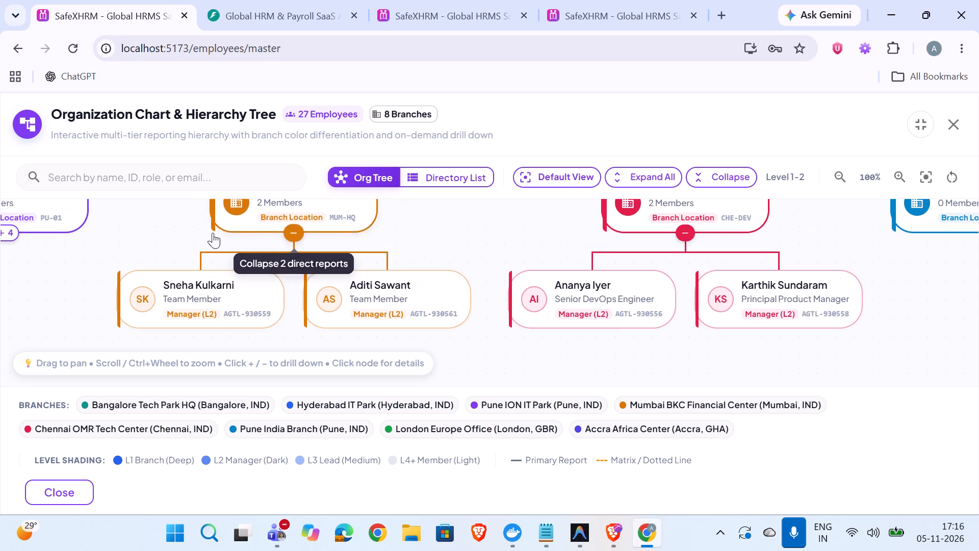
Expand the direct reports of the Pune ION IT Park branch and examine its hierarchy alongside the neighbouring branches.
{"action": "scroll", "coordinate": [166, 257], "scroll_direction": "up", "scroll_amount": 4}
{"action": "left_click_drag", "start_coordinate": [166, 257], "coordinate": [364, 271]}
{"action": "scroll", "coordinate": [428, 265], "scroll_direction": "down", "scroll_amount": 2}
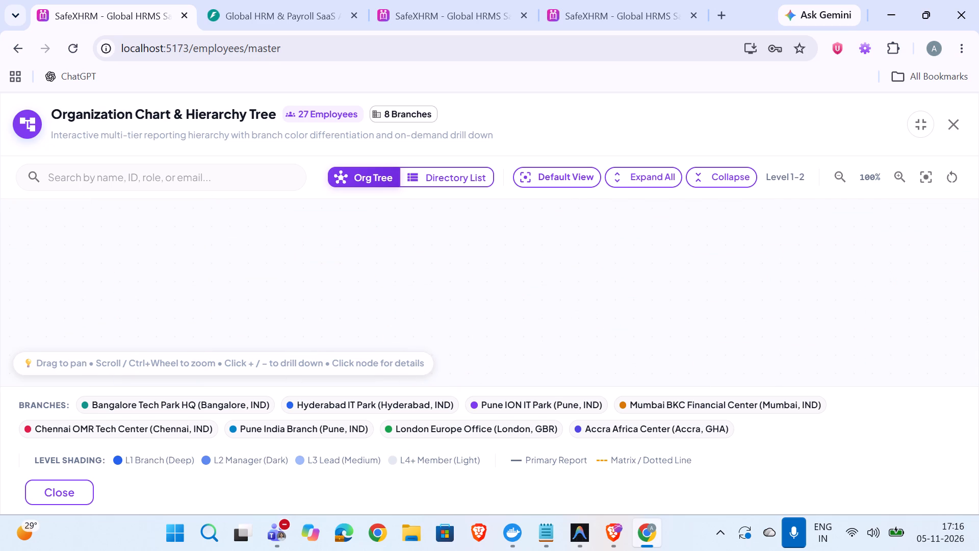
{"action": "scroll", "coordinate": [428, 265], "scroll_direction": "down", "scroll_amount": 4}
{"action": "scroll", "coordinate": [266, 244], "scroll_direction": "up", "scroll_amount": 2}
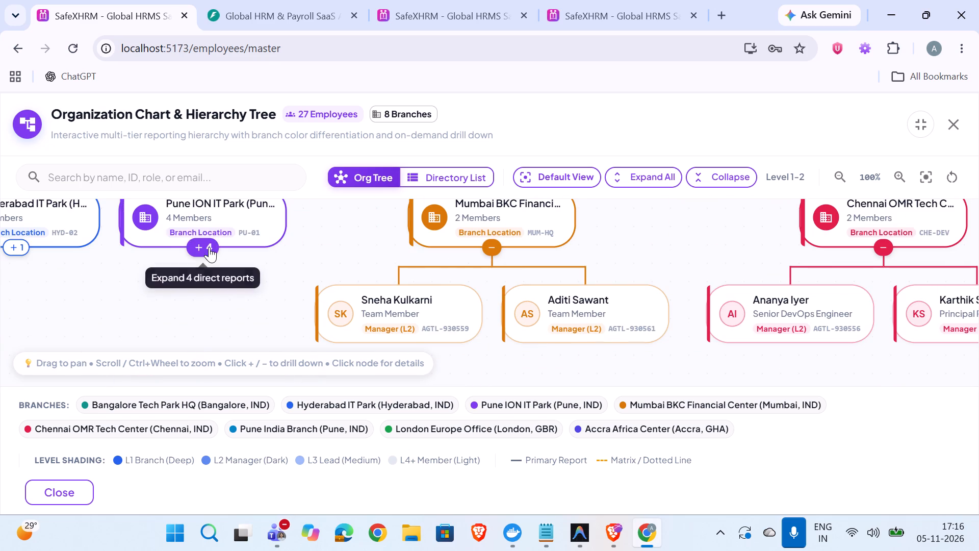
{"action": "left_click", "coordinate": [209, 247]}
{"action": "left_click_drag", "start_coordinate": [65, 251], "coordinate": [72, 251]}
{"action": "left_click_drag", "start_coordinate": [75, 251], "coordinate": [78, 249]}
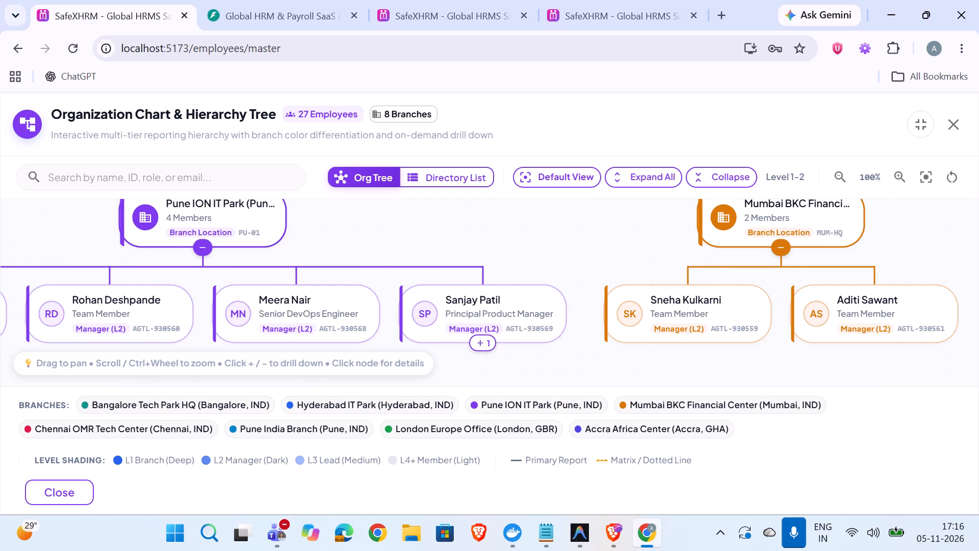
{"action": "left_click_drag", "start_coordinate": [78, 249], "coordinate": [213, 237]}
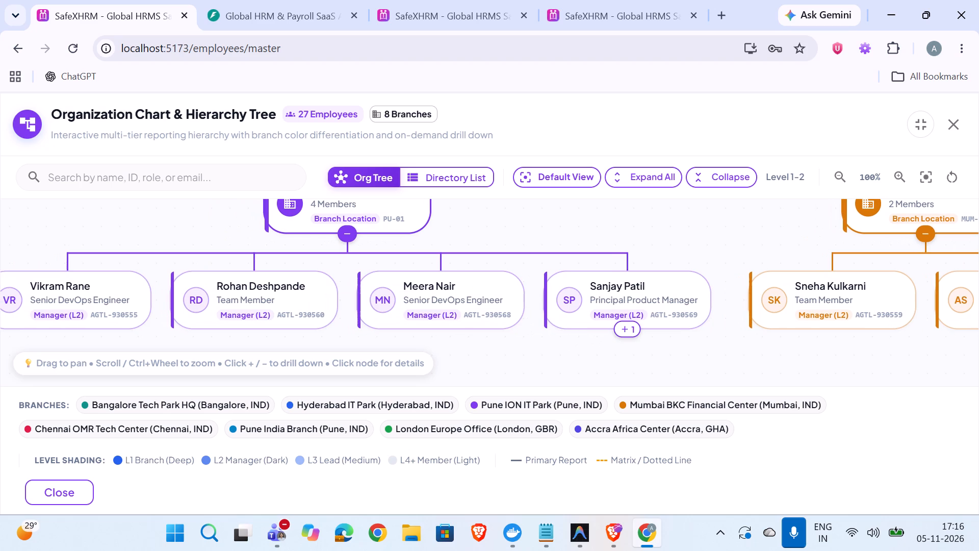
{"action": "key", "text": "ctrl+minus"}
{"action": "key", "text": "ctrl+minus"}
{"action": "key", "text": "ctrl+minus"}
{"action": "key", "text": "ctrl+minus"}
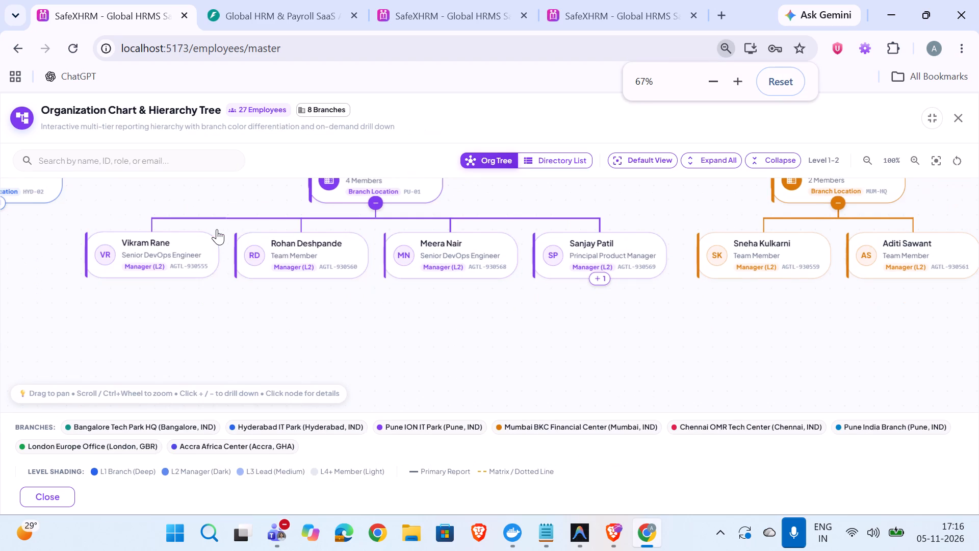
{"action": "key", "text": "ctrl+minus"}
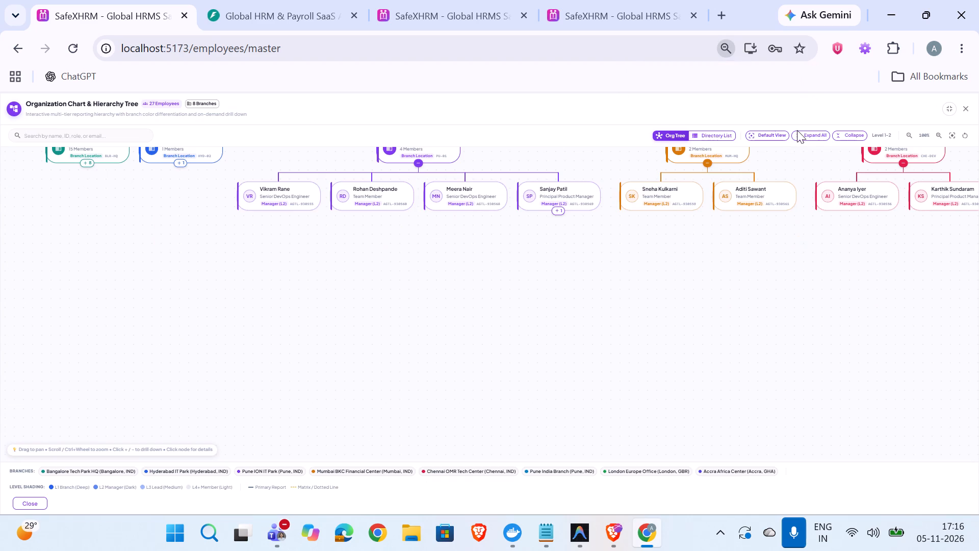
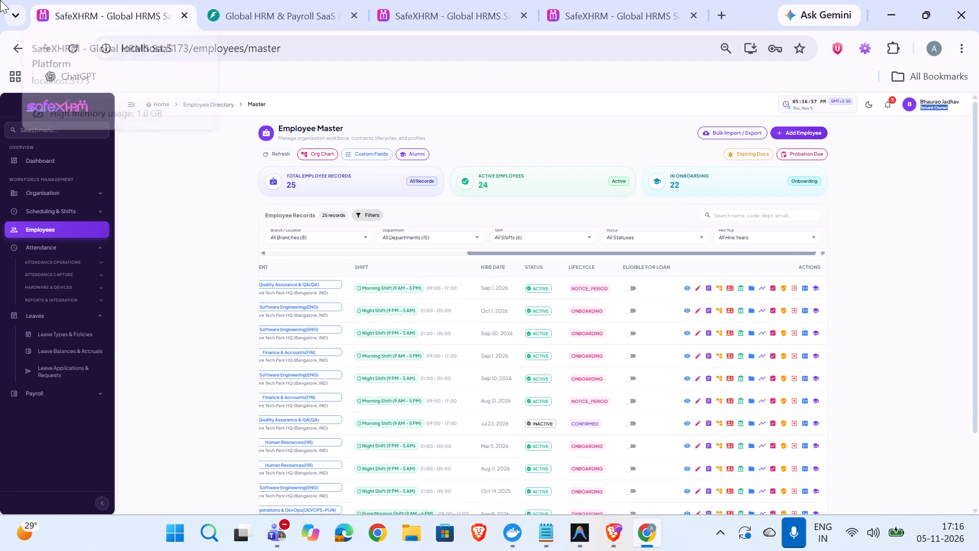
Examine the Employee Master records table from the lifecycle and action columns back to the employee code and name column.
{"action": "key", "text": "ctrl+0"}
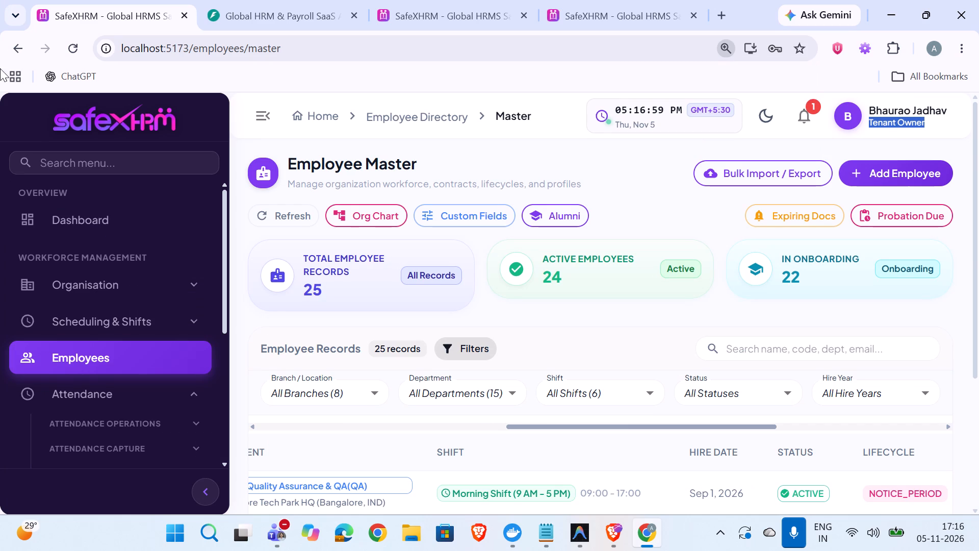
{"action": "key", "text": "ctrl+minus"}
{"action": "key", "text": "ctrl+minus"}
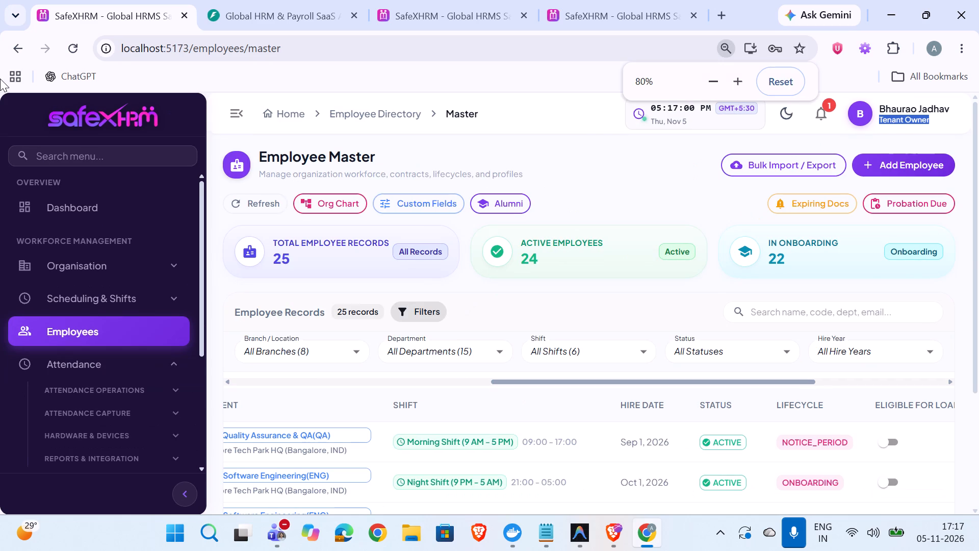
{"action": "key", "text": "ctrl+minus"}
{"action": "key", "text": "ctrl+minus"}
{"action": "key", "text": "ctrl+minus"}
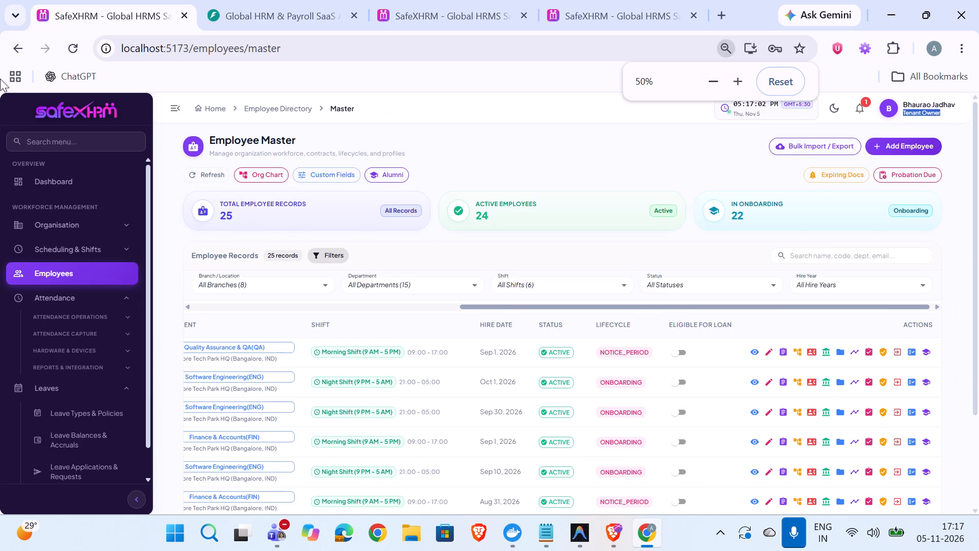
{"action": "key", "text": "ctrl+equal"}
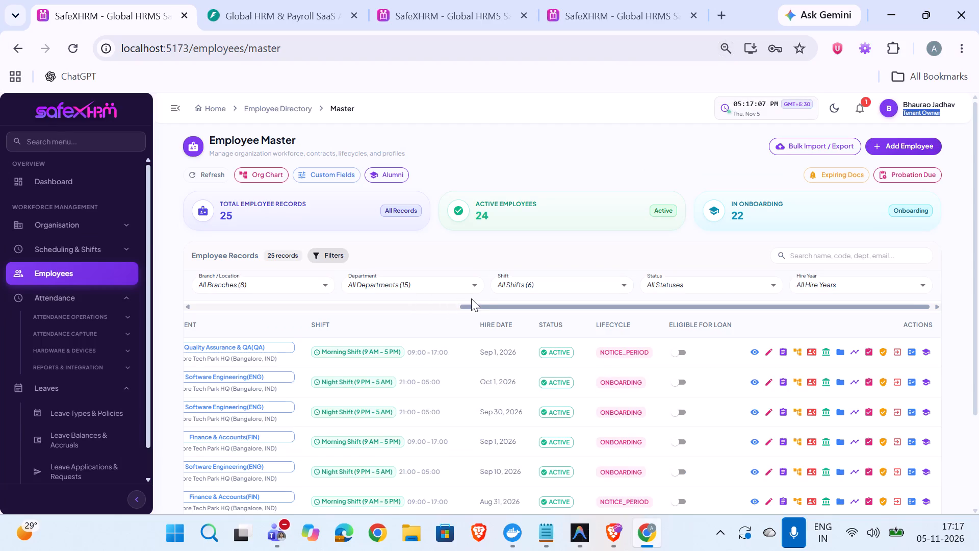
{"action": "left_click_drag", "start_coordinate": [472, 304], "coordinate": [298, 304]}
{"action": "left_click_drag", "start_coordinate": [221, 304], "coordinate": [176, 304]}
{"action": "double_click", "coordinate": [176, 304]}
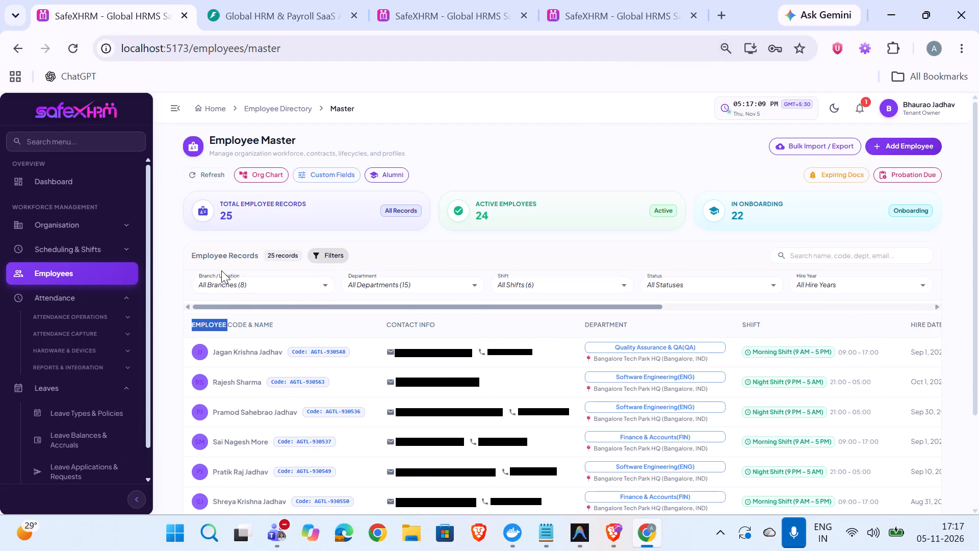
{"action": "key", "text": "ctrl+equal"}
{"action": "key", "text": "ctrl+equal"}
{"action": "key", "text": "ctrl+equal"}
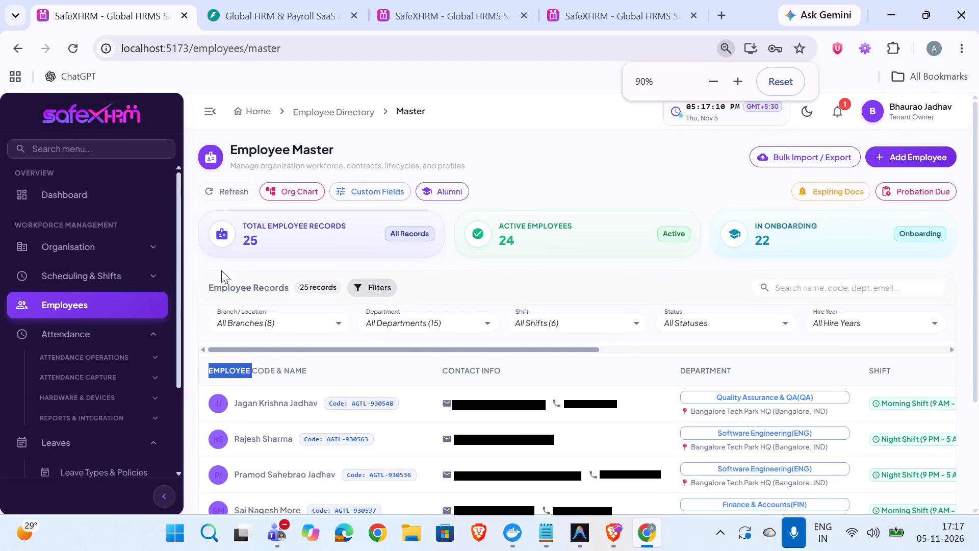
{"action": "key", "text": "ctrl+equal"}
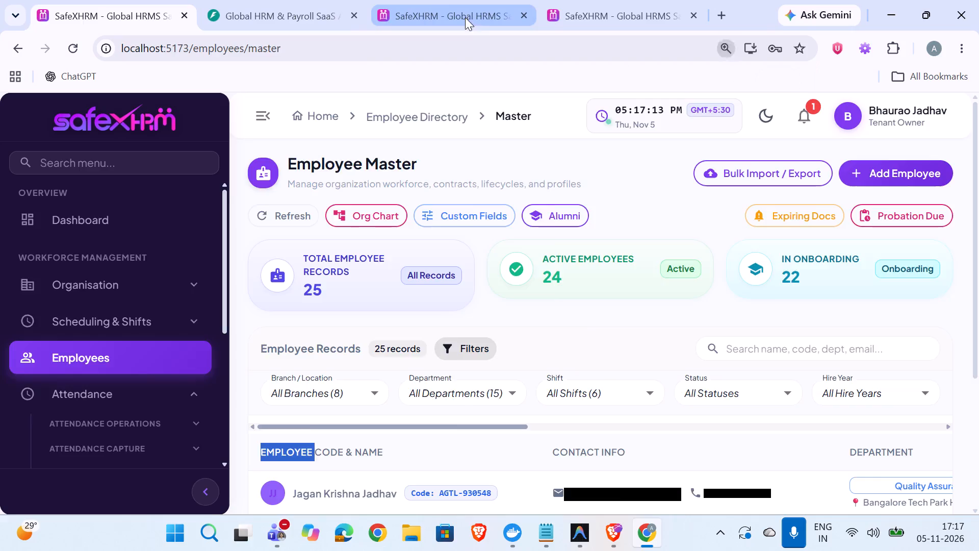
Switch to the platform owner's HRMS session and view its Dashboard Overview.
{"action": "left_click", "coordinate": [479, 22]}
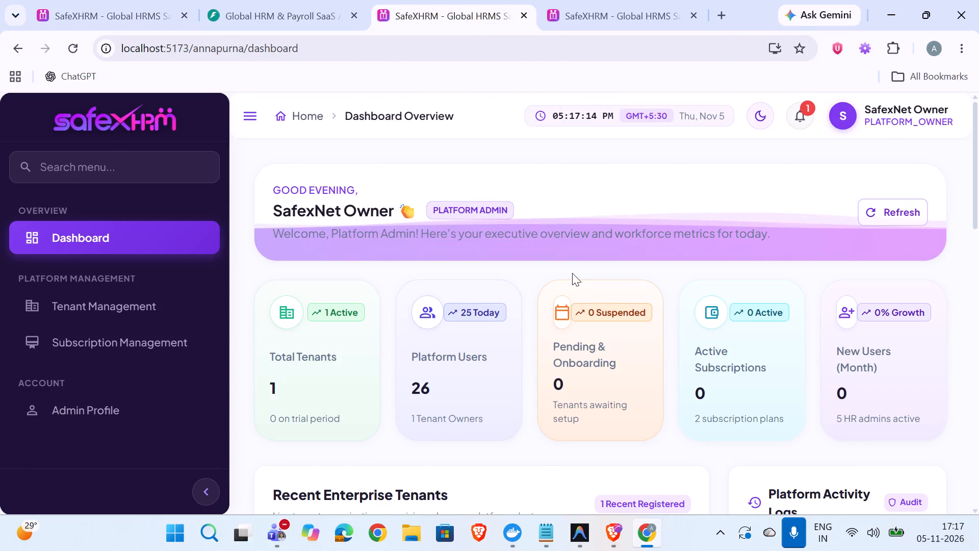
{"action": "key", "text": "ctrl+minus"}
{"action": "key", "text": "ctrl+equal"}
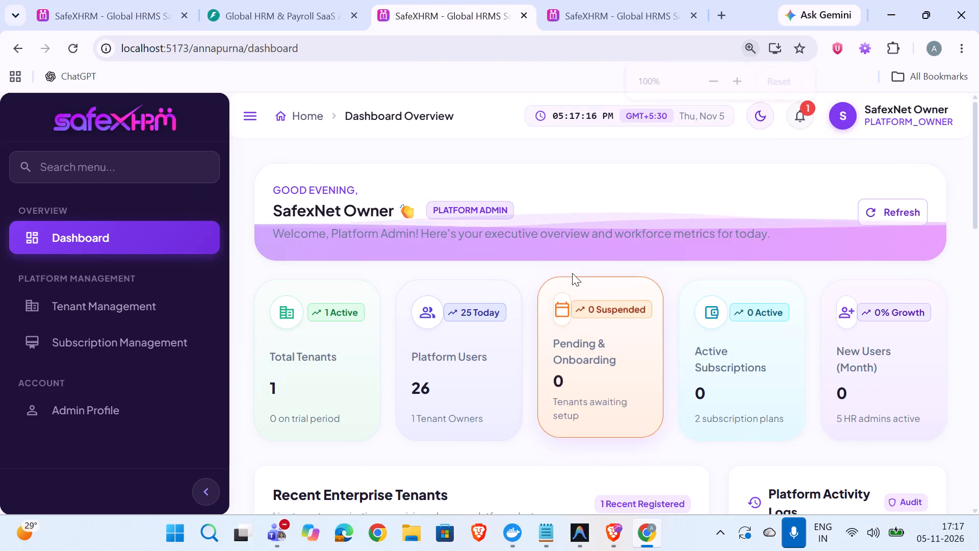